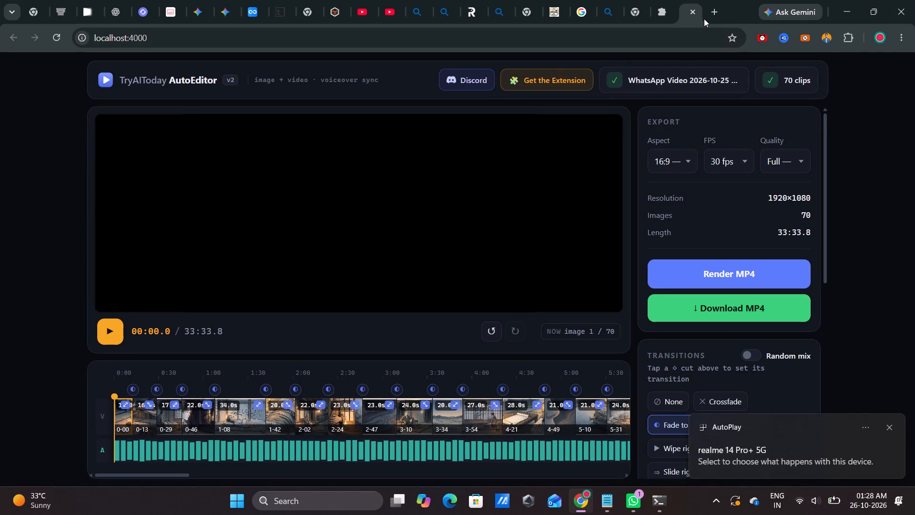
# Close the browser tab with the TryAIToday AutoEditor project.
pyautogui.click(691, 14)
# Open the list of available Wi-Fi networks and switch the connection to W3A_2644D230526.
pyautogui.click(793, 504)
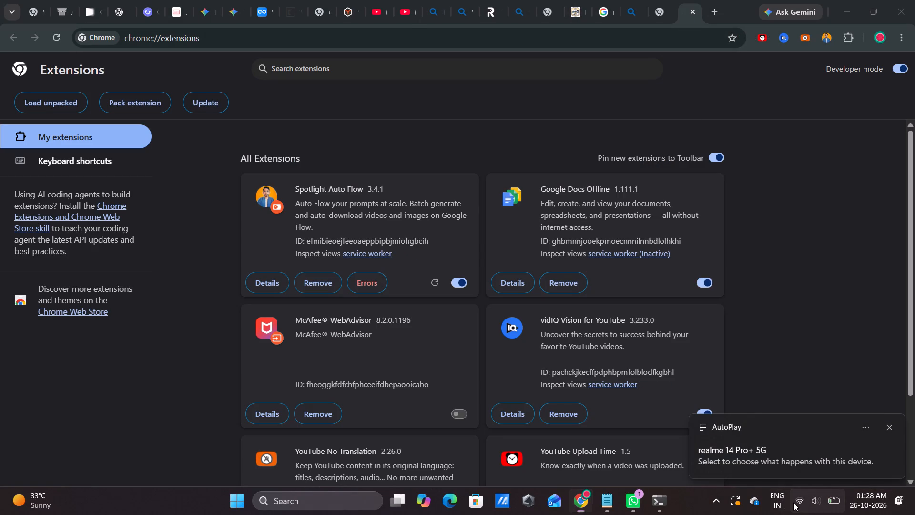
pyautogui.click(751, 270)
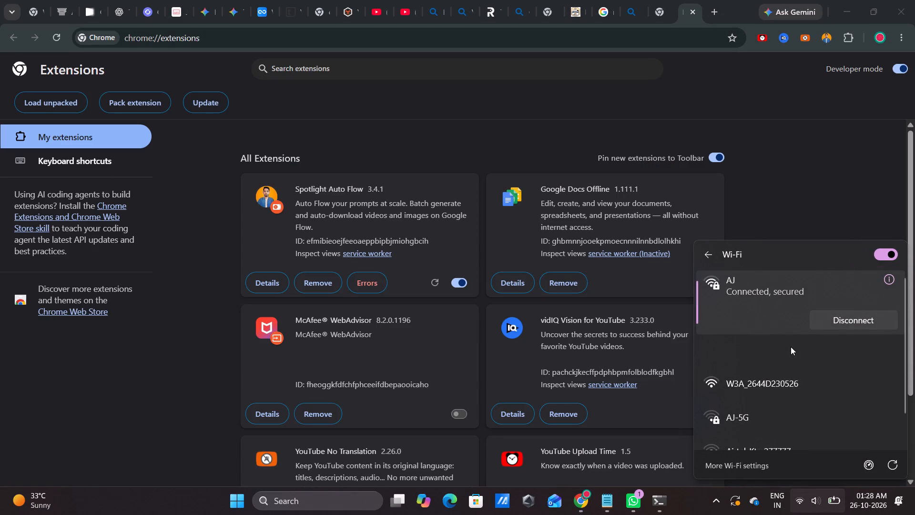
pyautogui.click(791, 347)
pyautogui.click(827, 372)
pyautogui.click(810, 505)
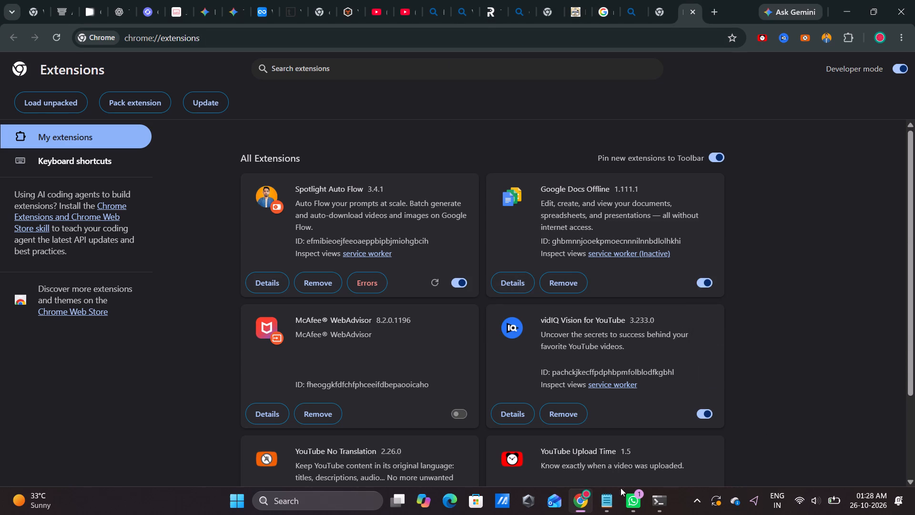
# Close the running Terminal window.
pyautogui.rightClick(650, 494)
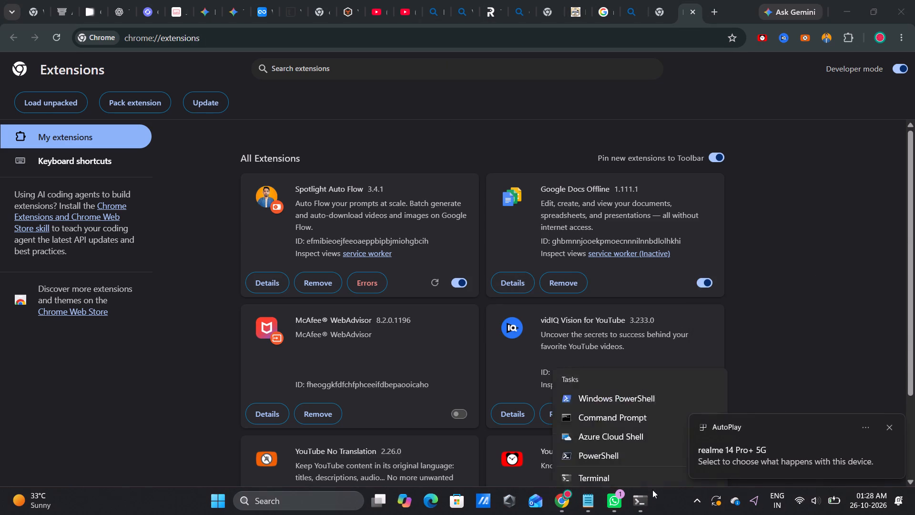
pyautogui.click(662, 476)
# Minimize the browser and open This PC from the desktop to show the devices and drives.
pyautogui.click(843, 6)
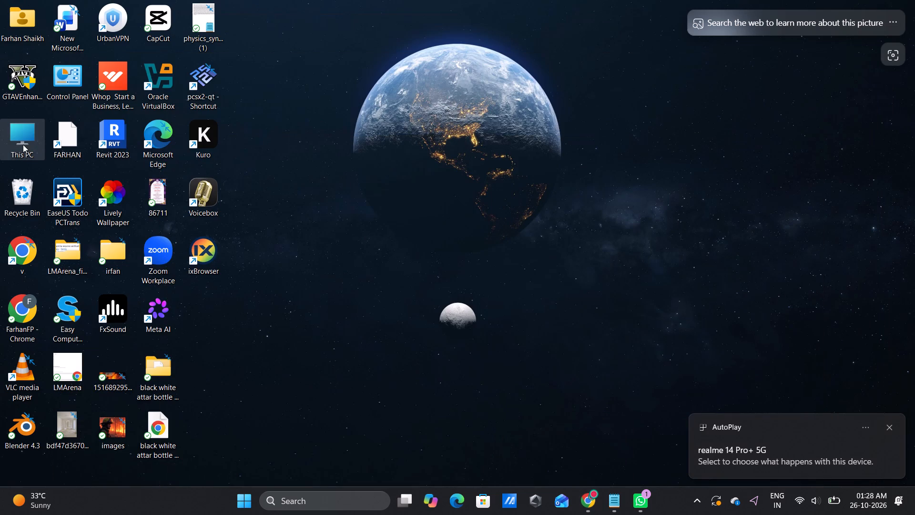
pyautogui.doubleClick(18, 145)
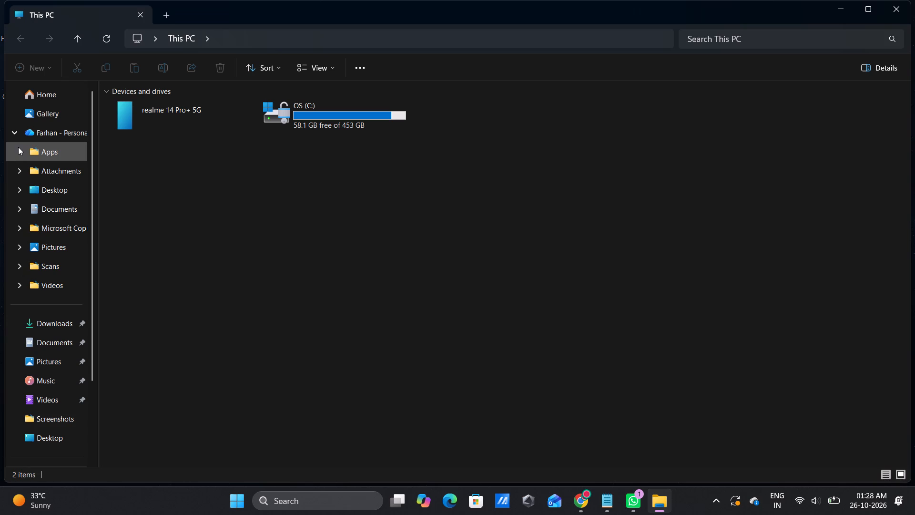
pyautogui.doubleClick(140, 126)
pyautogui.doubleClick(216, 115)
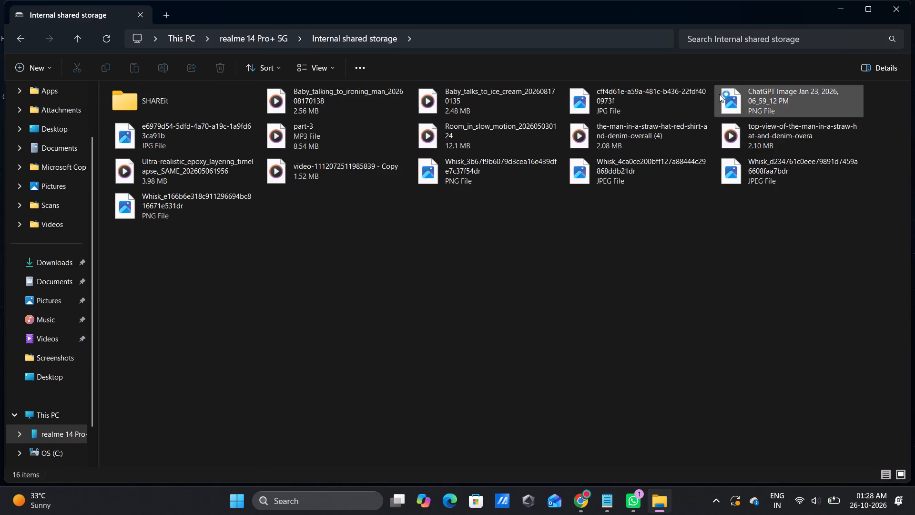
pyautogui.click(804, 36)
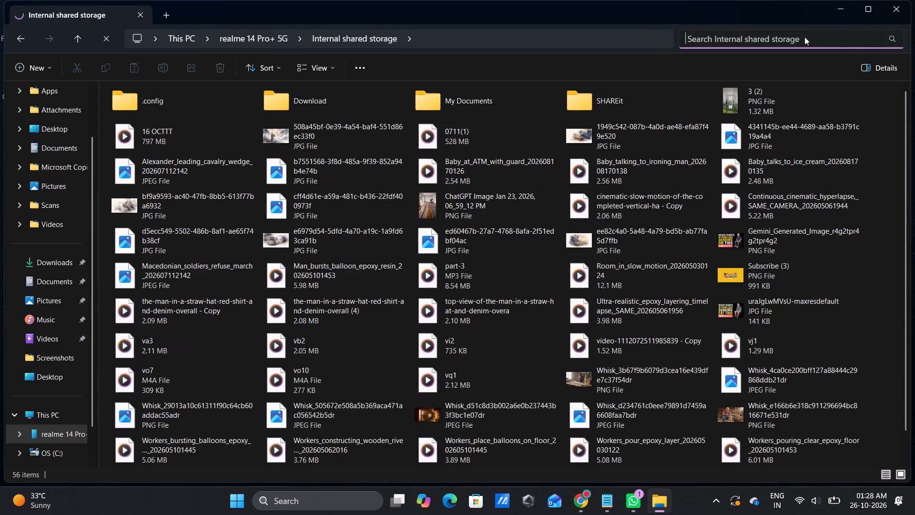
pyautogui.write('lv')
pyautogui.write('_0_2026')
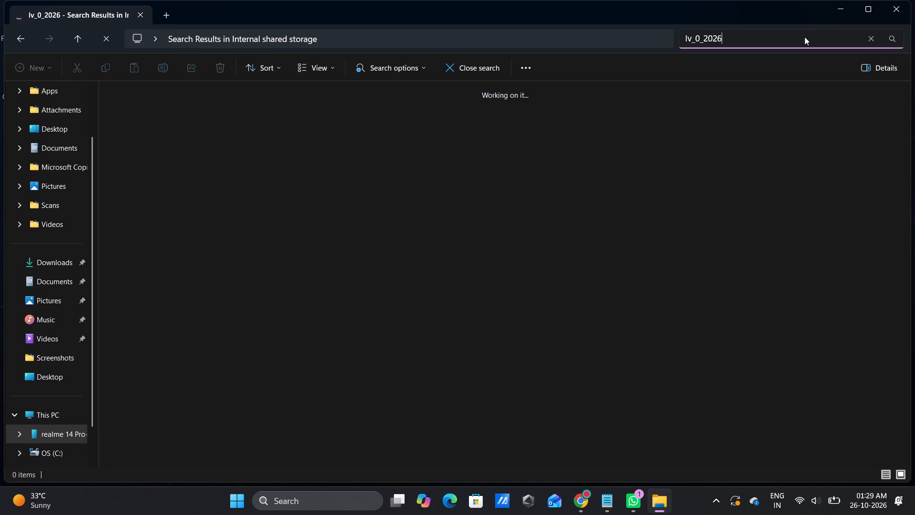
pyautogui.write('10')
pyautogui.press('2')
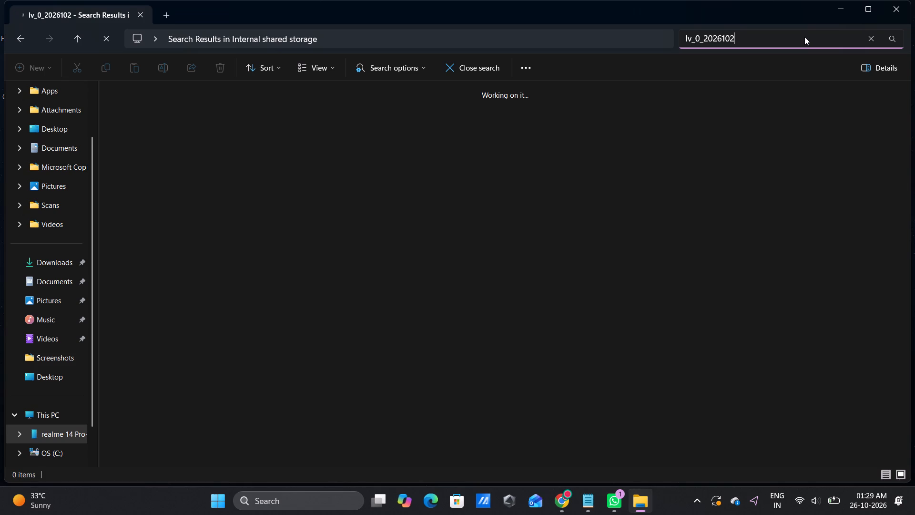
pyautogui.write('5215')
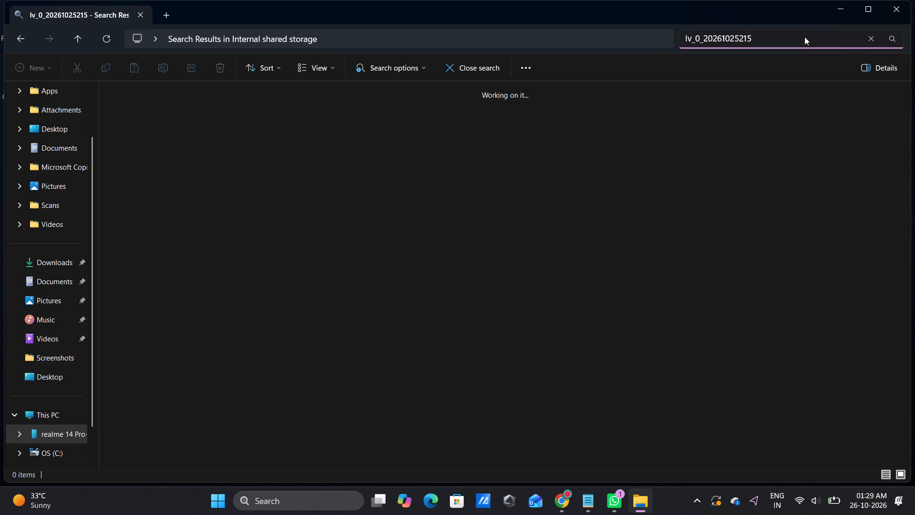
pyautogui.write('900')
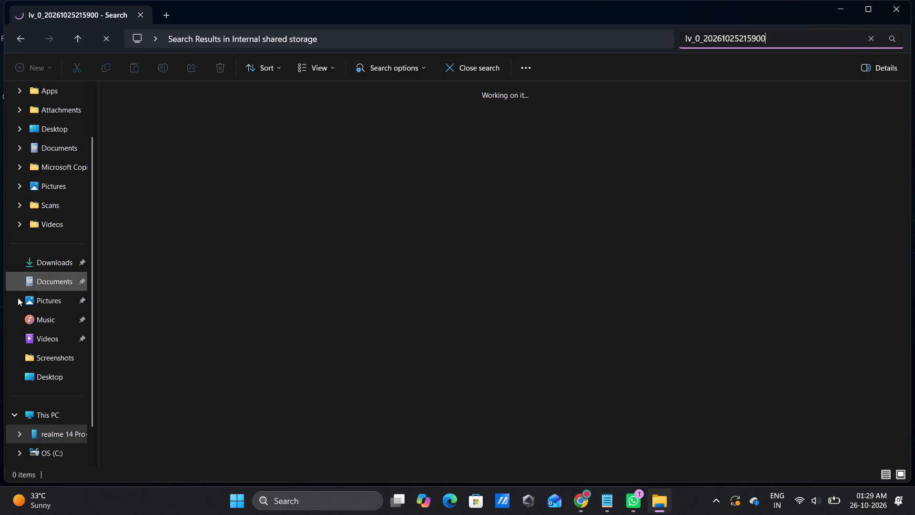
# Open the Camera folder inside DCIM on the realme 14 Pro+ 5G's internal shared storage.
pyautogui.click(32, 432)
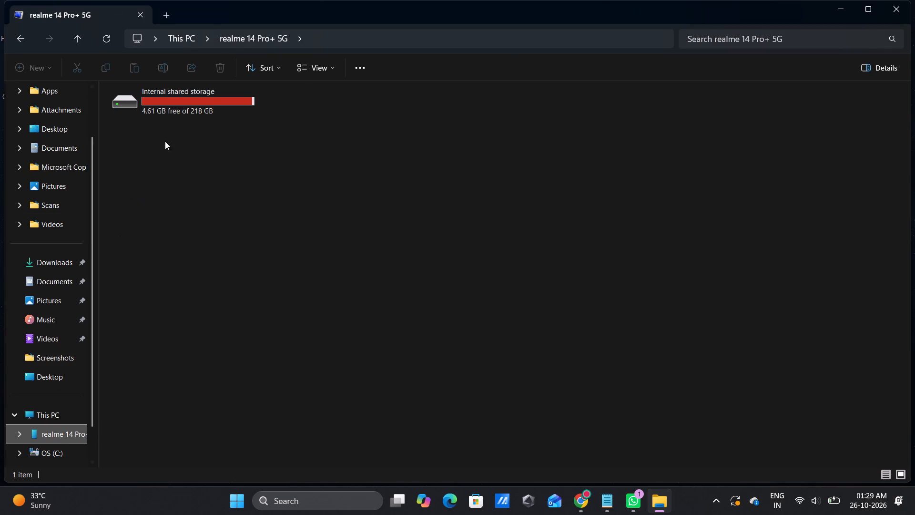
pyautogui.doubleClick(175, 120)
pyautogui.doubleClick(179, 112)
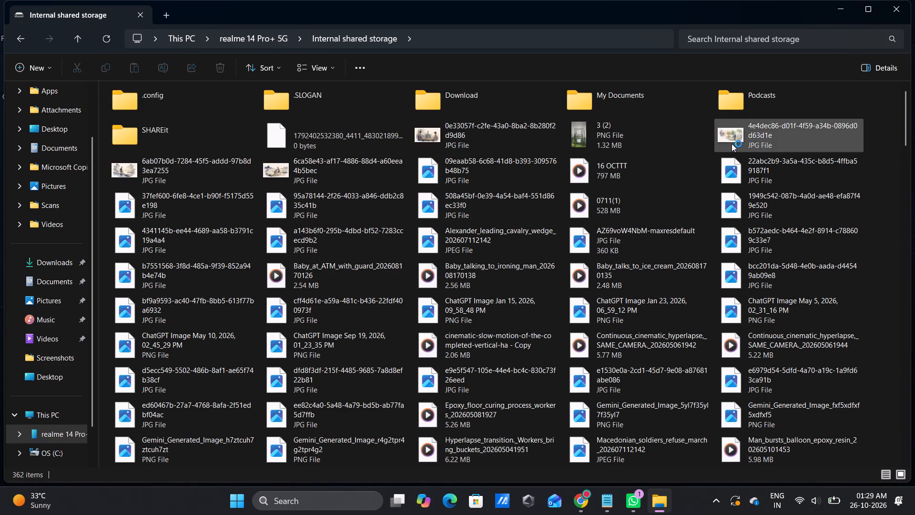
pyautogui.doubleClick(732, 142)
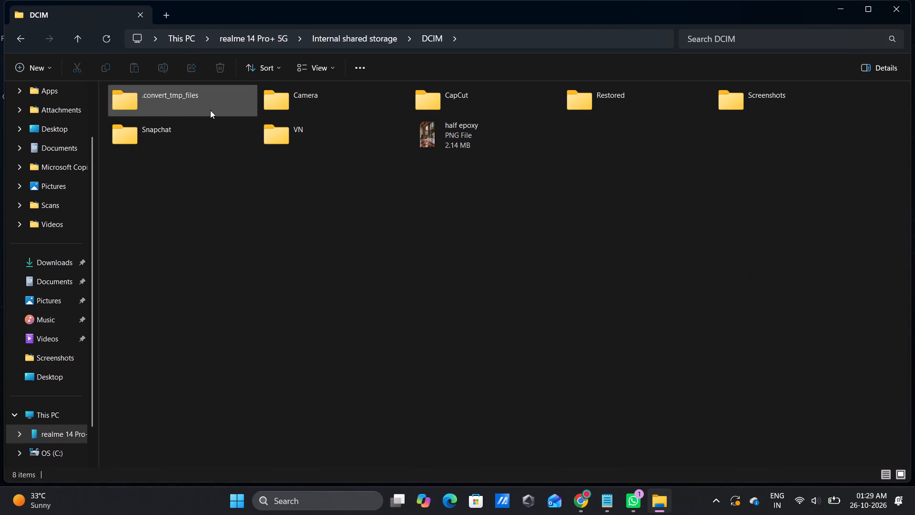
pyautogui.doubleClick(310, 95)
pyautogui.click(779, 35)
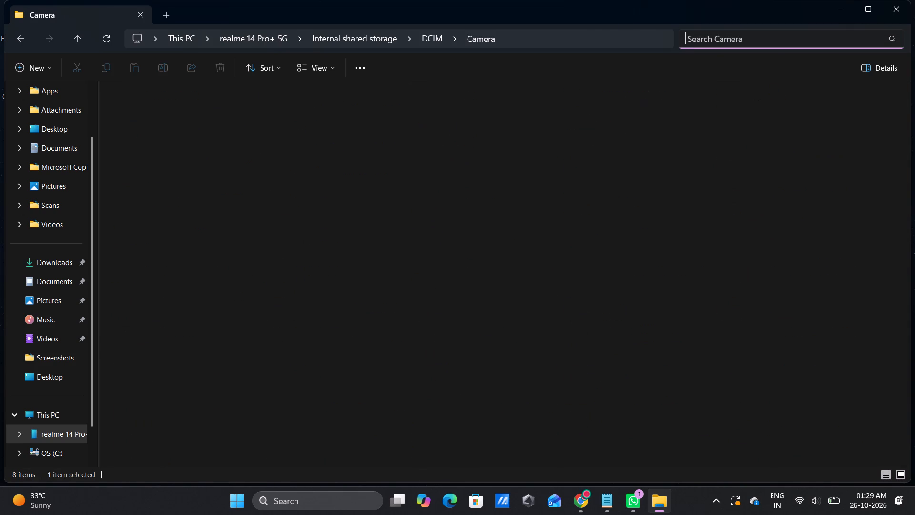
pyautogui.write('lv')
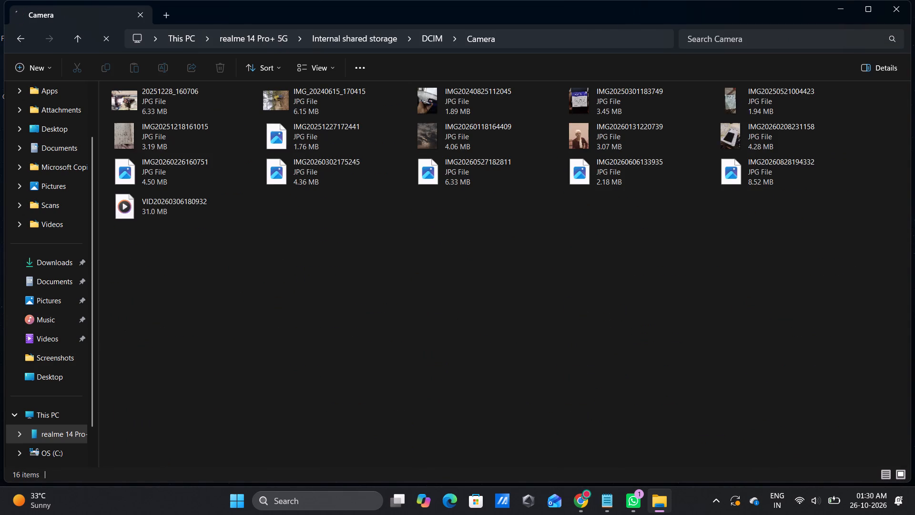
pyautogui.write('_0_')
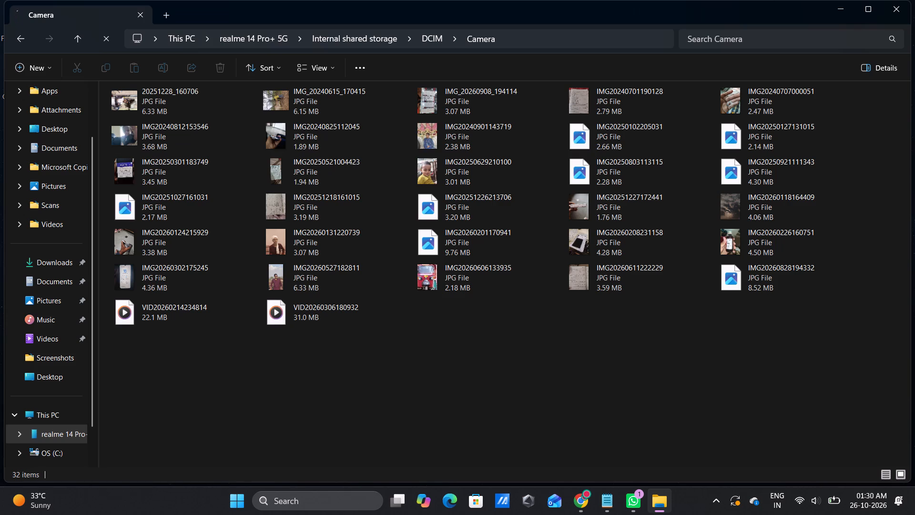
pyautogui.click(779, 35)
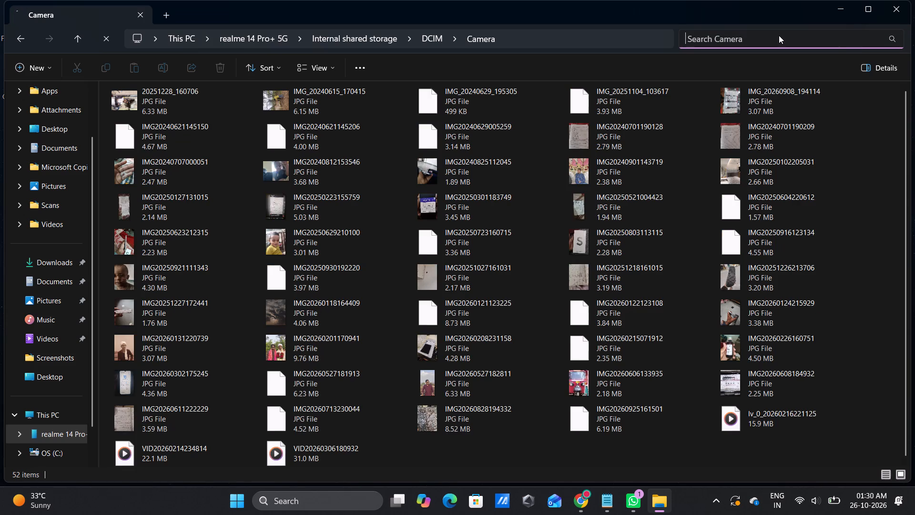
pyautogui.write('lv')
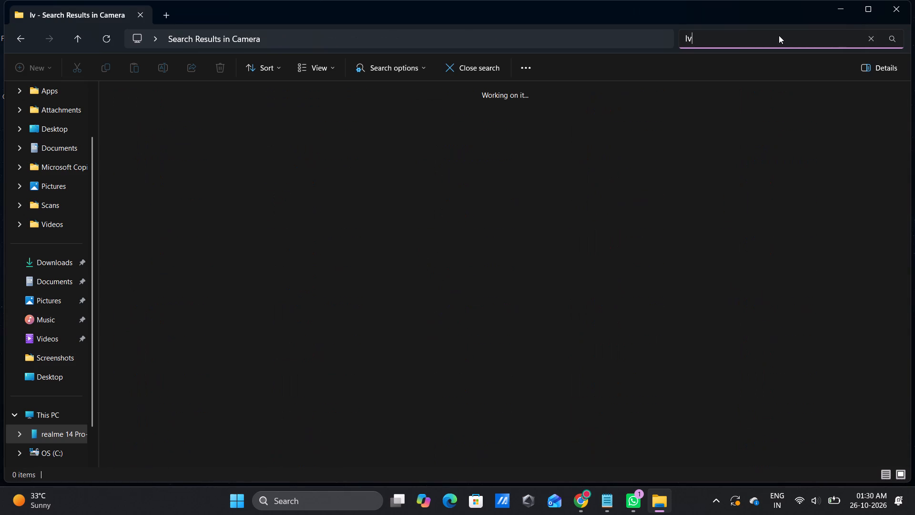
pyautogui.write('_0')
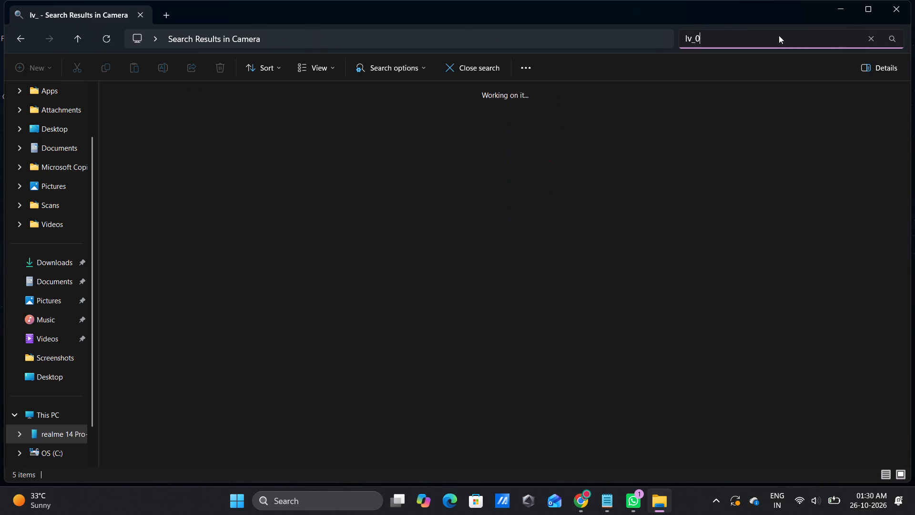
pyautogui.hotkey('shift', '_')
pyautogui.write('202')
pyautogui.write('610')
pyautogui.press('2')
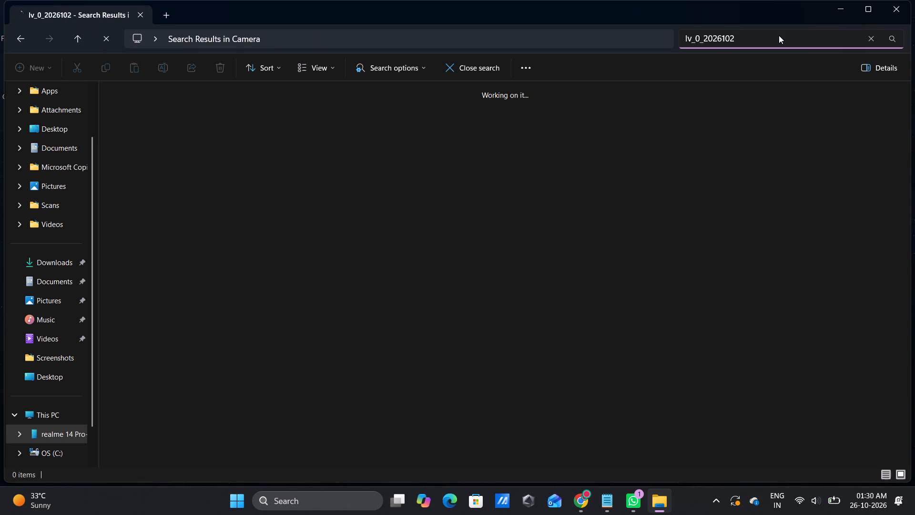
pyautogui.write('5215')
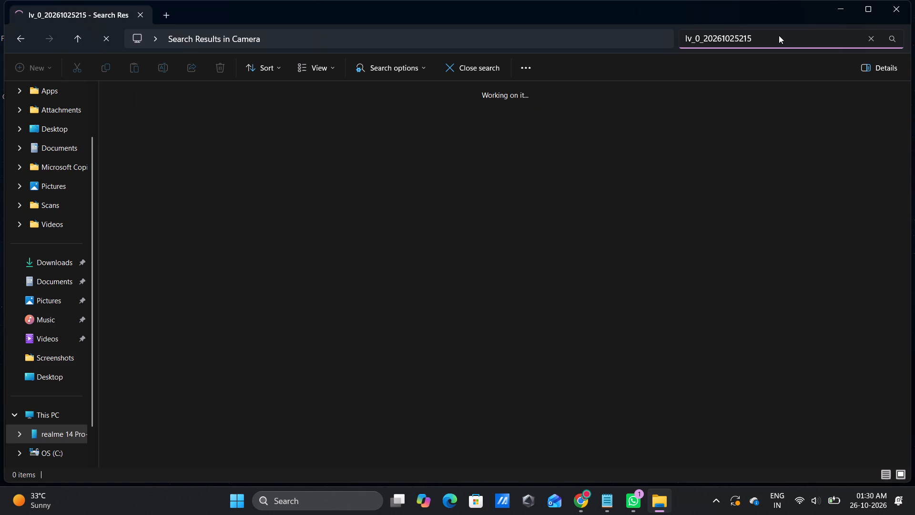
pyautogui.click(681, 102)
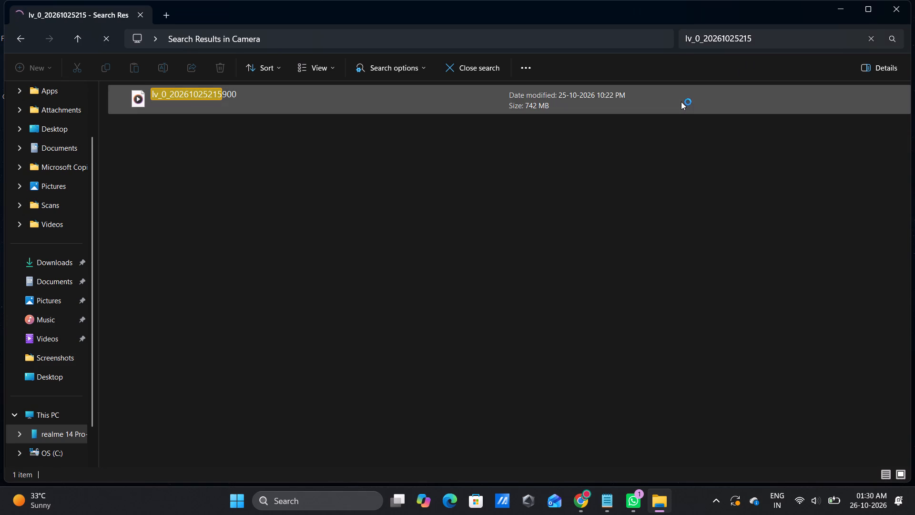
pyautogui.click(75, 57)
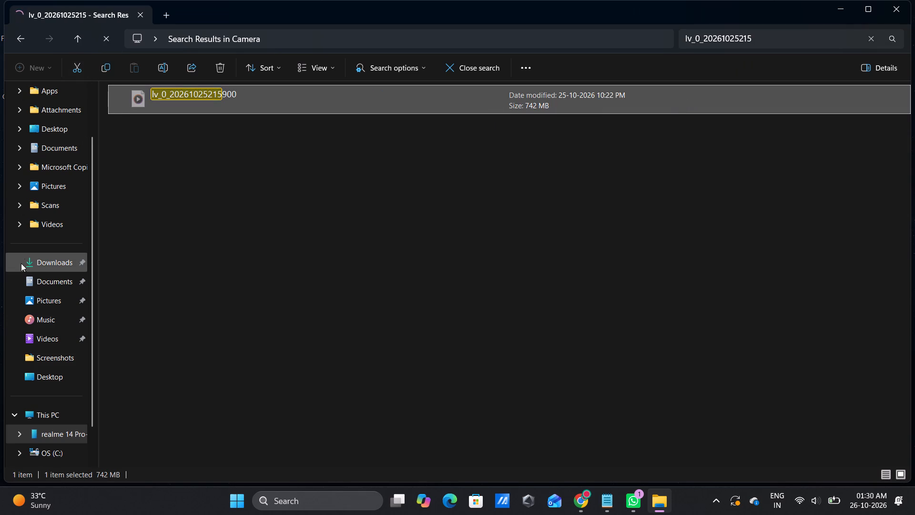
pyautogui.click(26, 270)
pyautogui.click(136, 74)
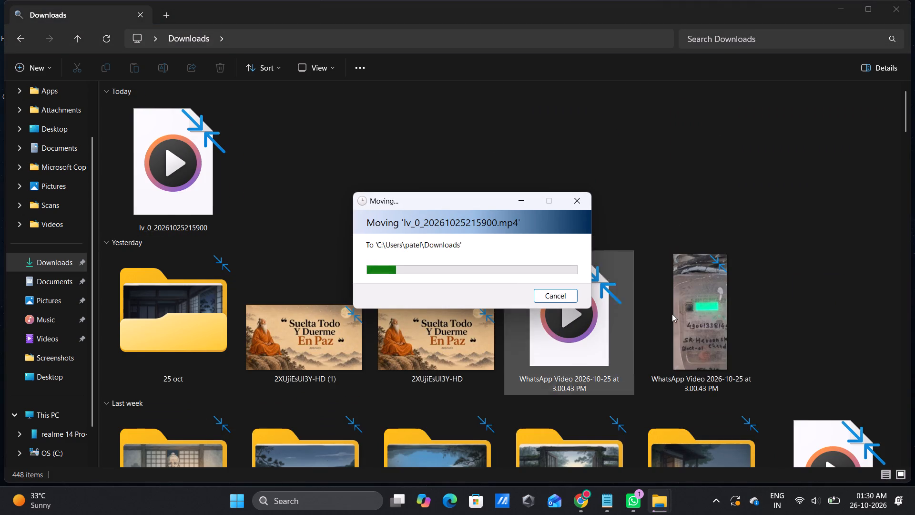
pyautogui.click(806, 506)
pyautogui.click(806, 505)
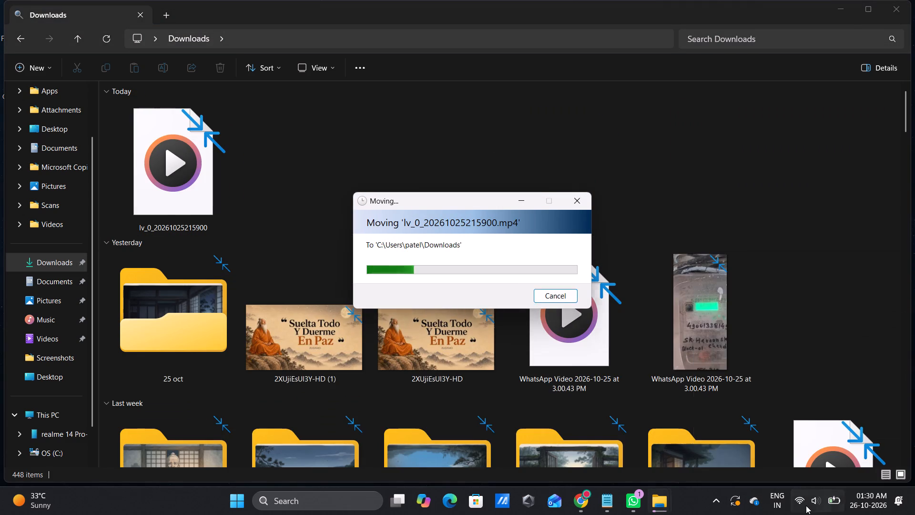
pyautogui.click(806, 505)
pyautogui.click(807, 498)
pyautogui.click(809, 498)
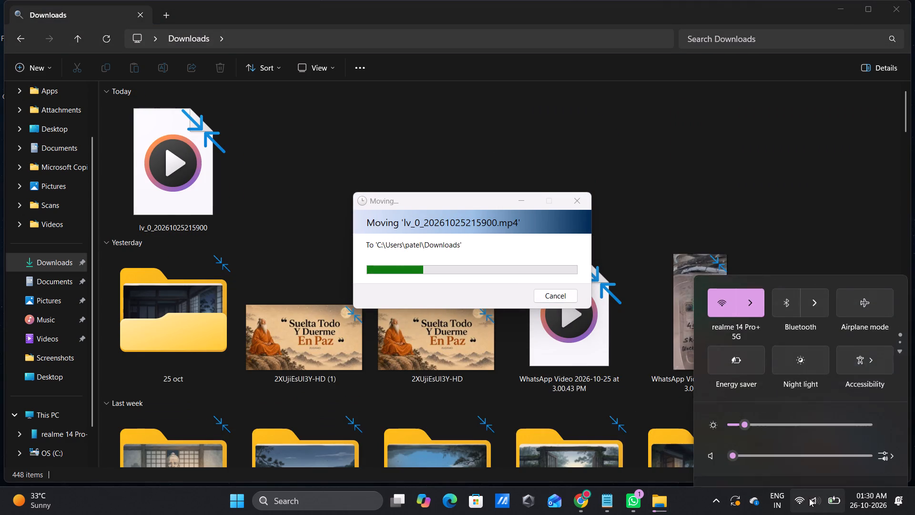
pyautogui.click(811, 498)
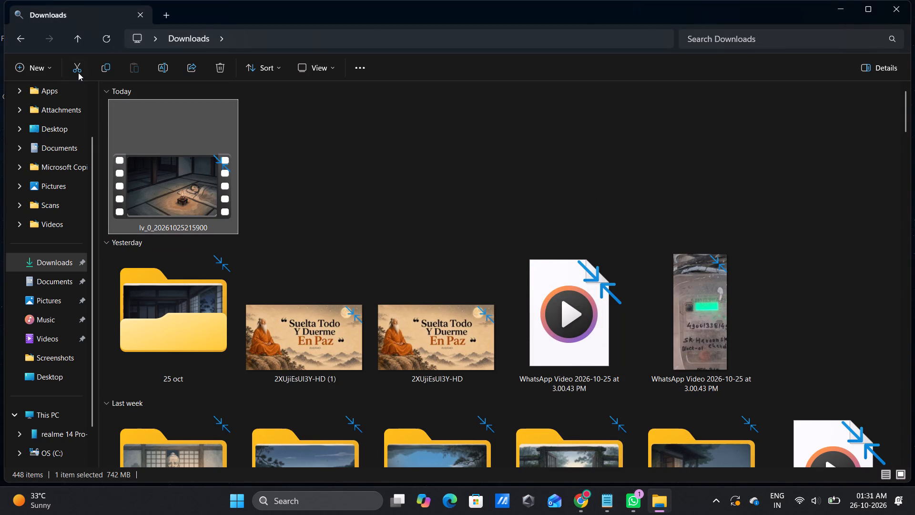
# Minimise the Downloads window and launch ixBrowser from the desktop.
pyautogui.click(843, 8)
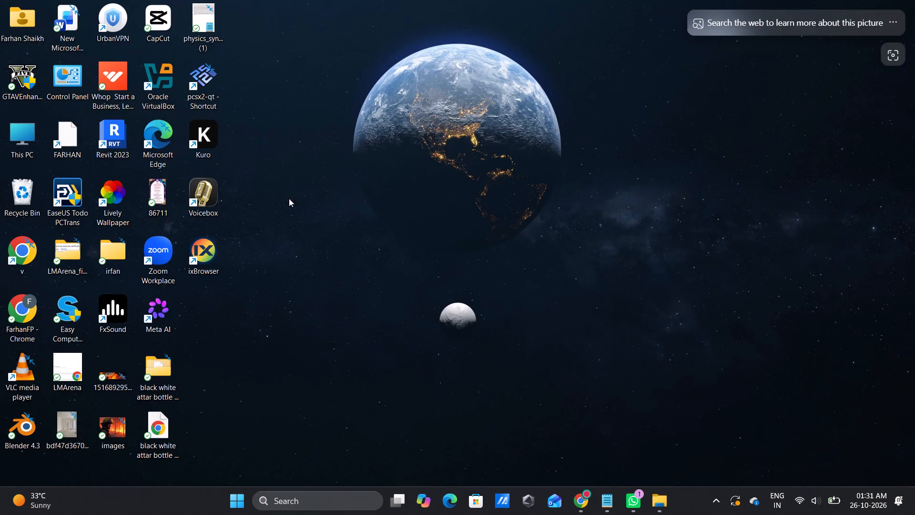
pyautogui.doubleClick(201, 258)
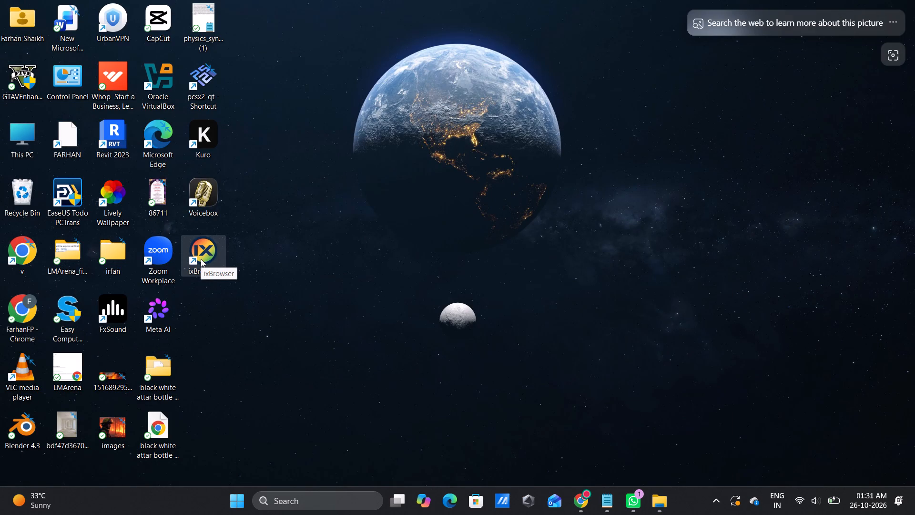
pyautogui.doubleClick(198, 245)
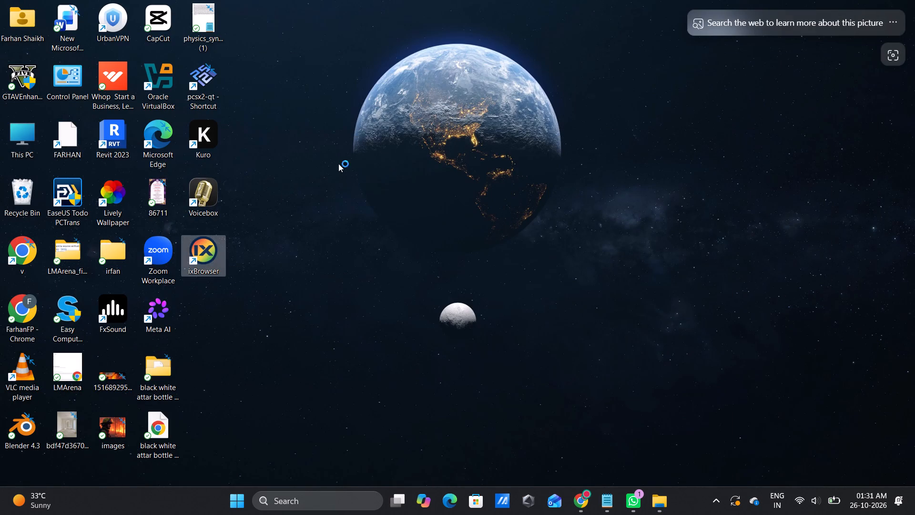
pyautogui.rightClick(442, 104)
pyautogui.click(460, 148)
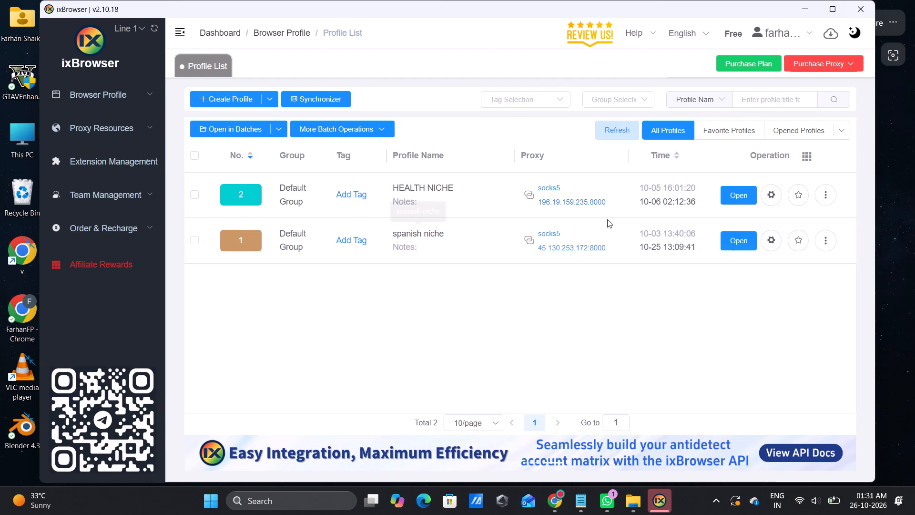
# Open the "spanish niche" browser profile from the profile list and maximise its window.
pyautogui.click(729, 244)
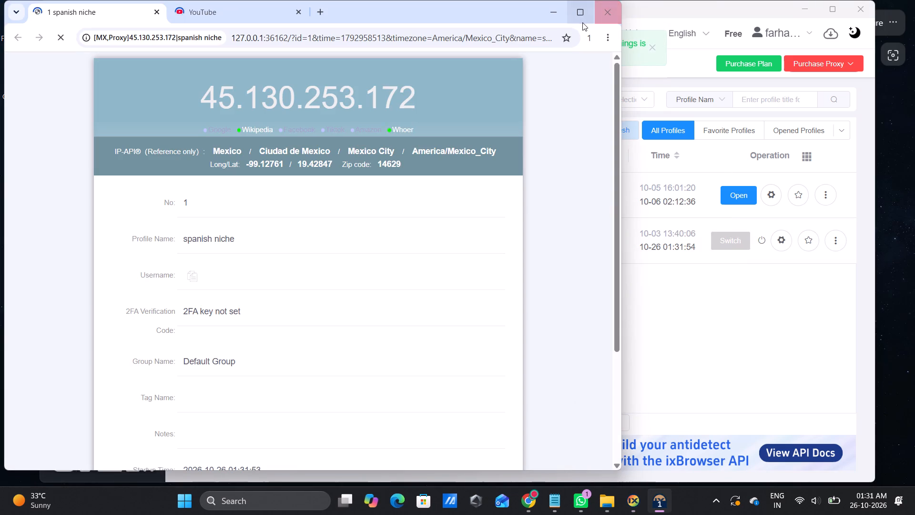
pyautogui.click(582, 22)
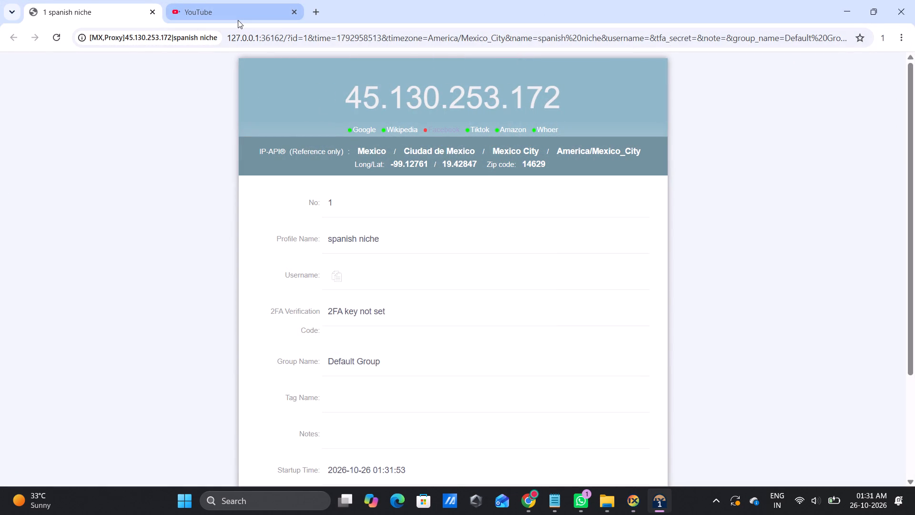
pyautogui.click(238, 20)
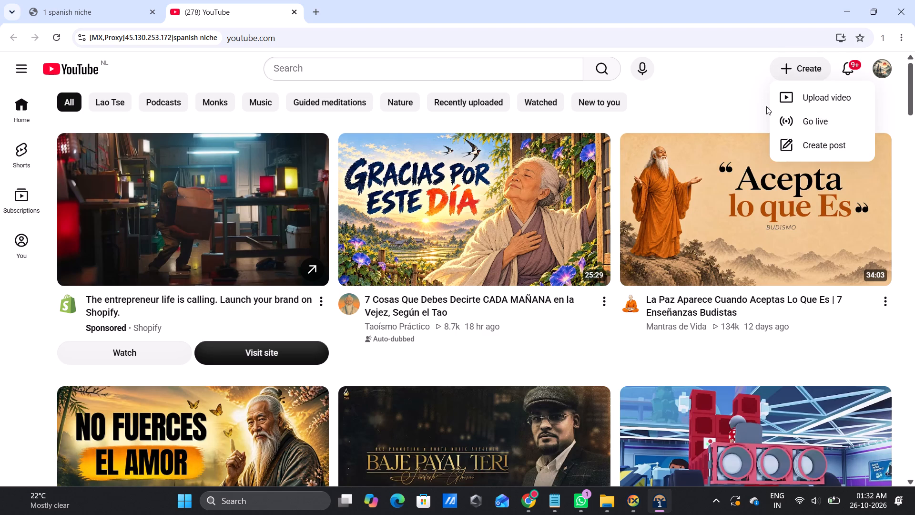
pyautogui.click(785, 94)
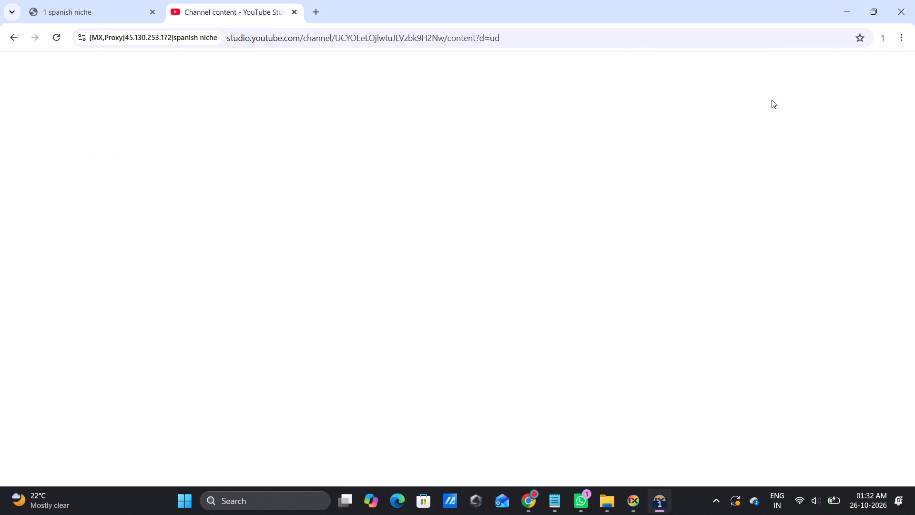
pyautogui.click(457, 335)
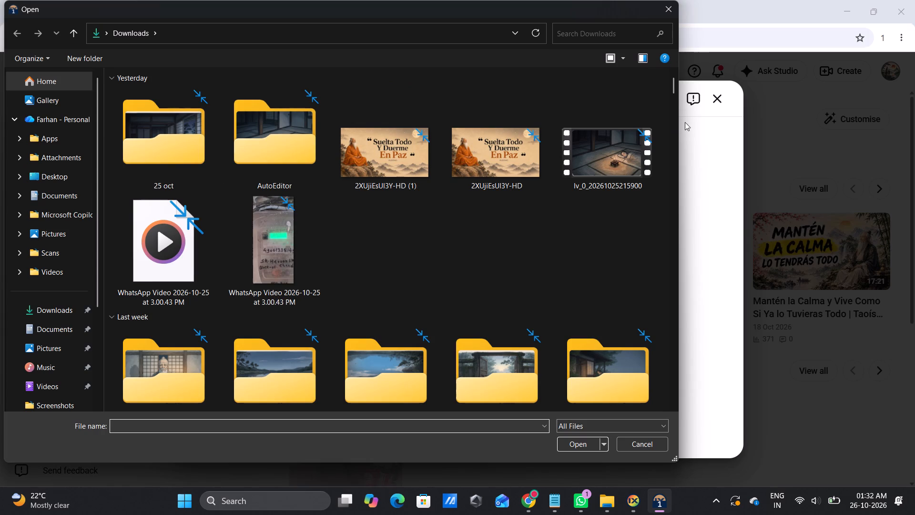
pyautogui.doubleClick(630, 178)
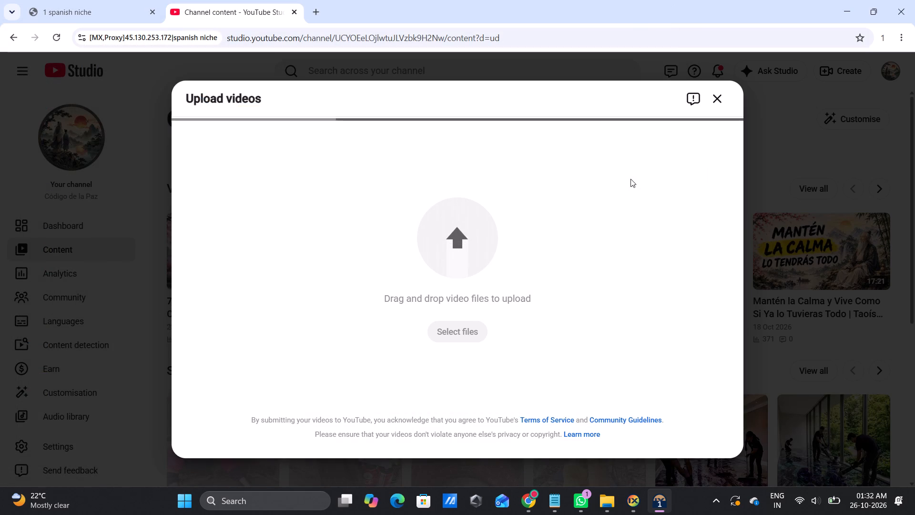
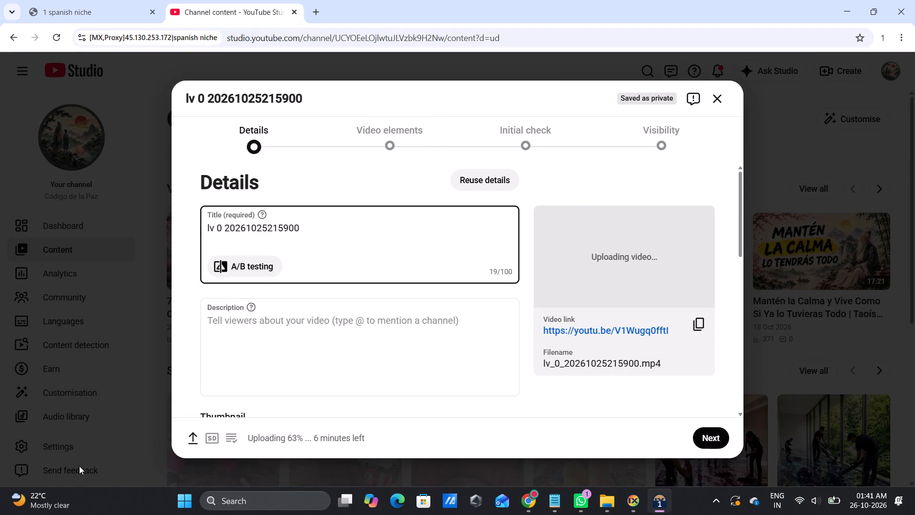
# Switch to the main Chrome window and lower the screen brightness slightly.
pyautogui.click(538, 492)
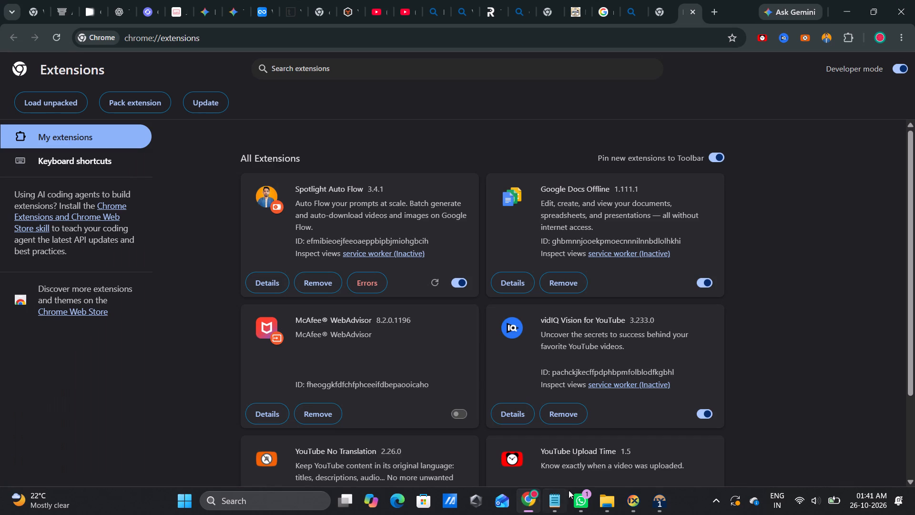
pyautogui.click(841, 495)
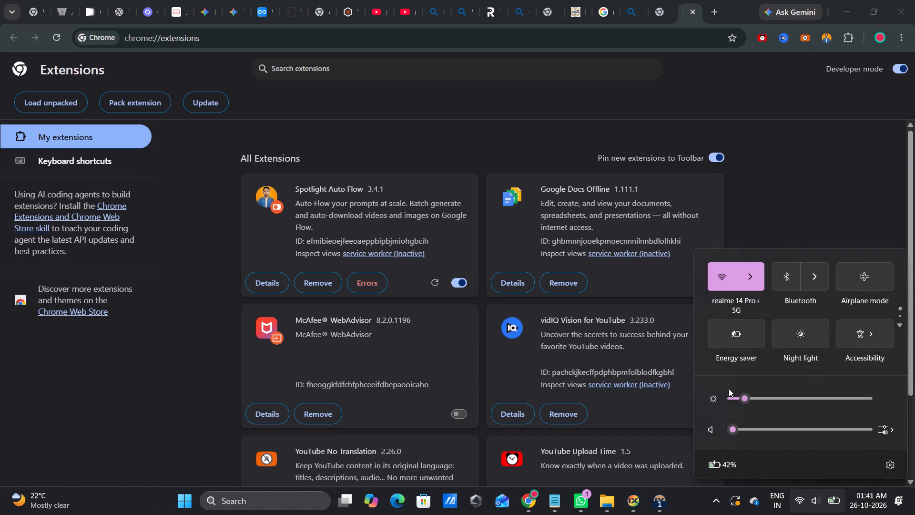
pyautogui.click(735, 395)
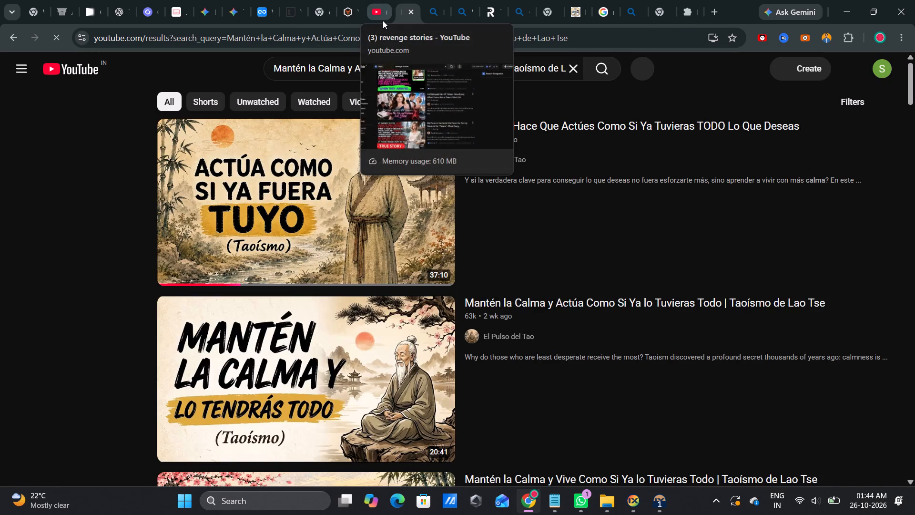
pyautogui.click(383, 20)
pyautogui.scroll(5, 225, 218)
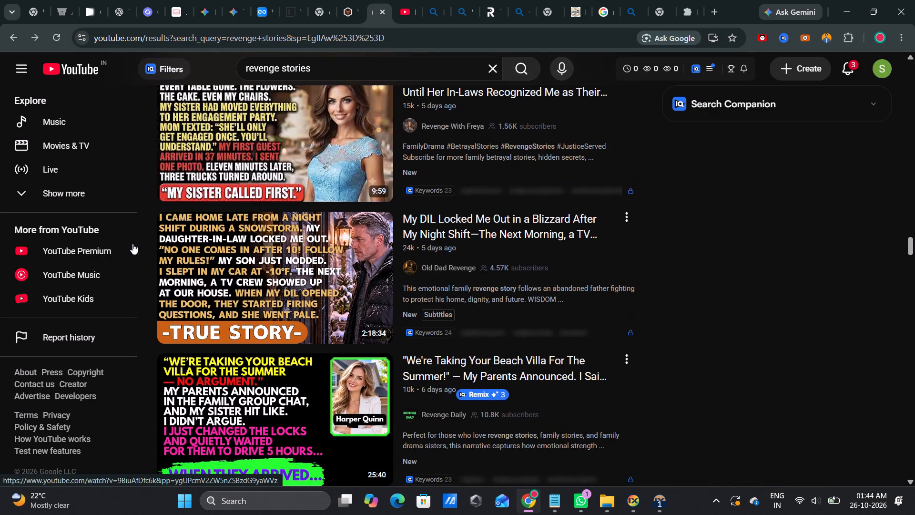
pyautogui.scroll(-4, 66, 366)
pyautogui.scroll(-6, 71, 238)
pyautogui.scroll(-4, 60, 407)
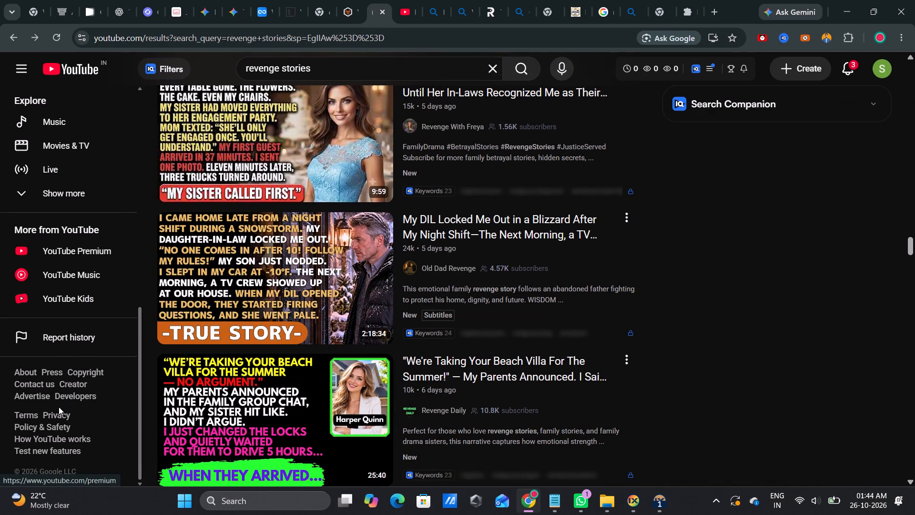
pyautogui.scroll(7, 59, 406)
pyautogui.click(43, 363)
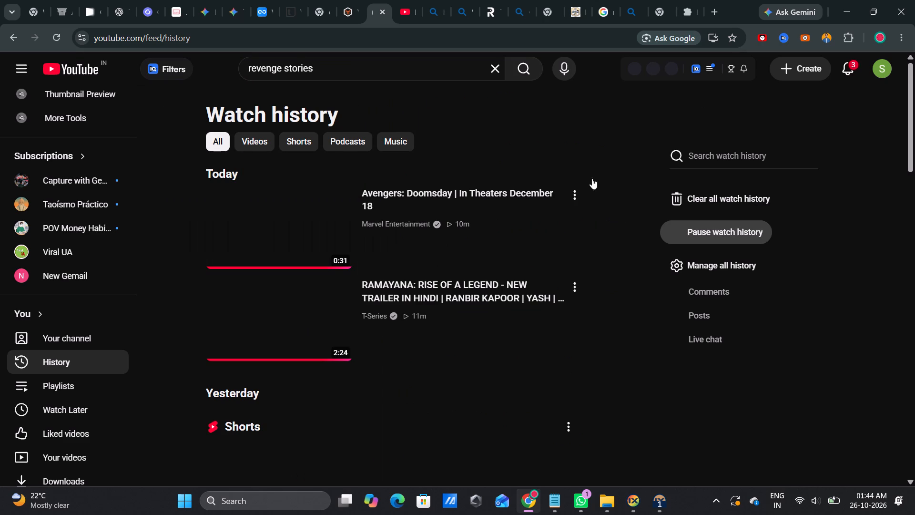
pyautogui.scroll(-2, 584, 164)
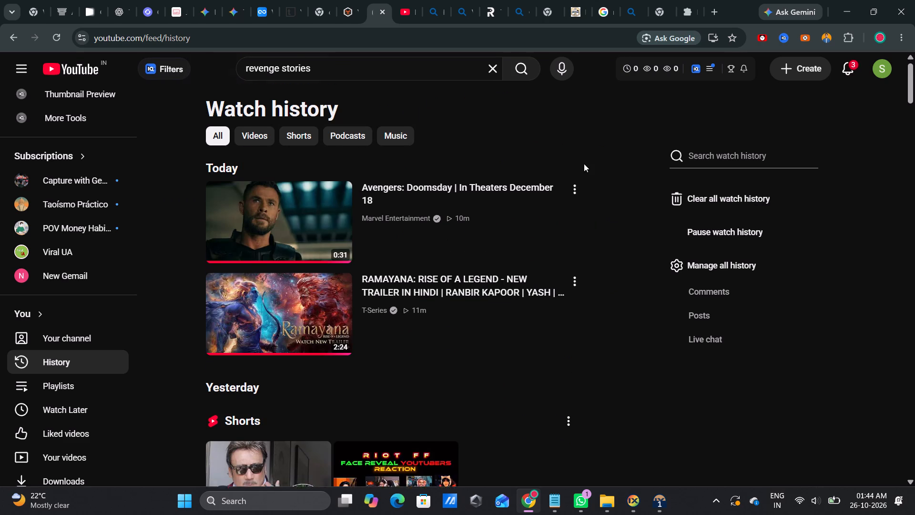
pyautogui.scroll(-7, 584, 164)
pyautogui.scroll(-3, 645, 251)
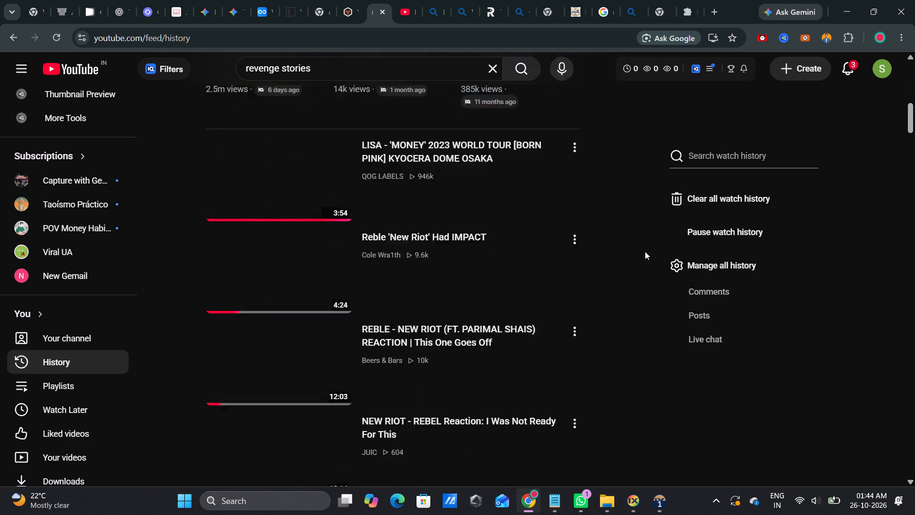
pyautogui.scroll(-2, 645, 251)
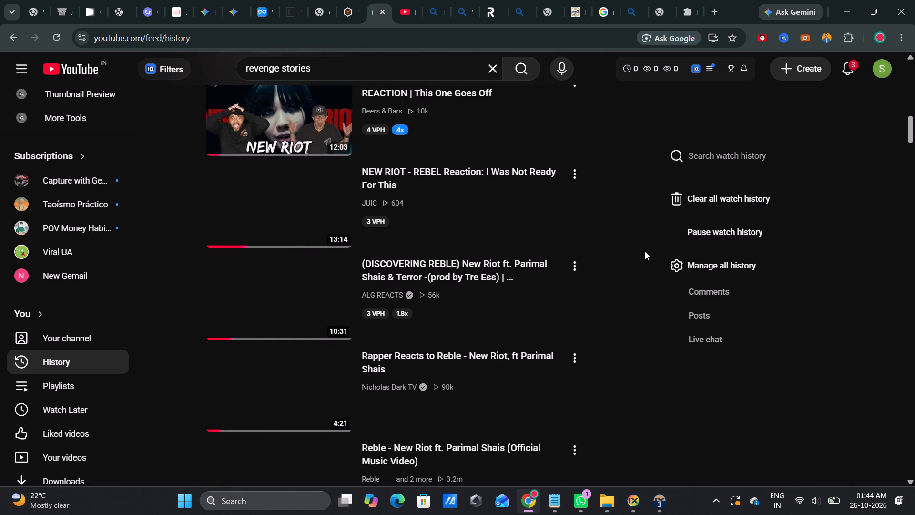
pyautogui.scroll(-10, 645, 251)
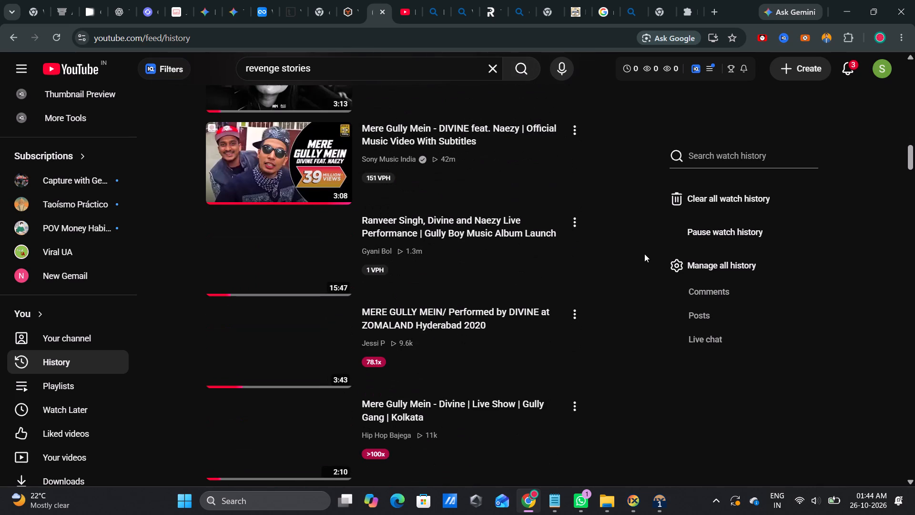
pyautogui.scroll(-7, 644, 254)
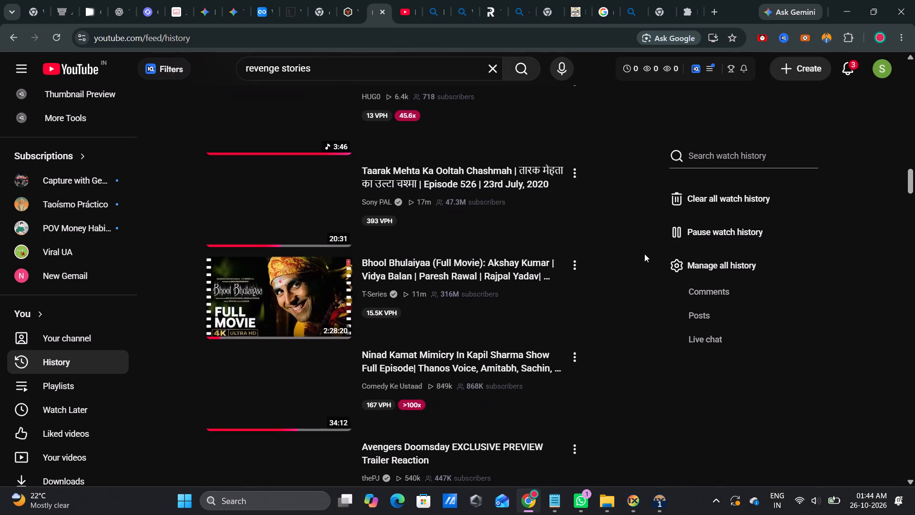
pyautogui.scroll(-6, 644, 254)
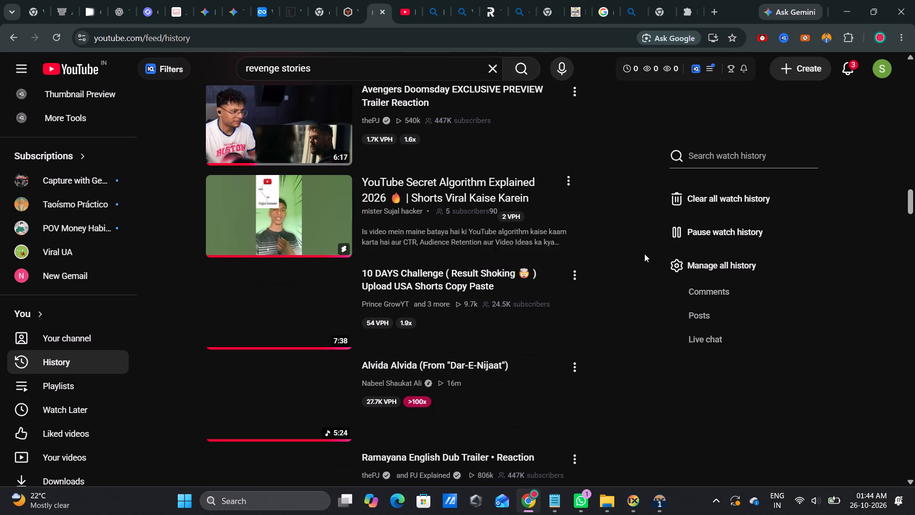
pyautogui.scroll(-5, 644, 254)
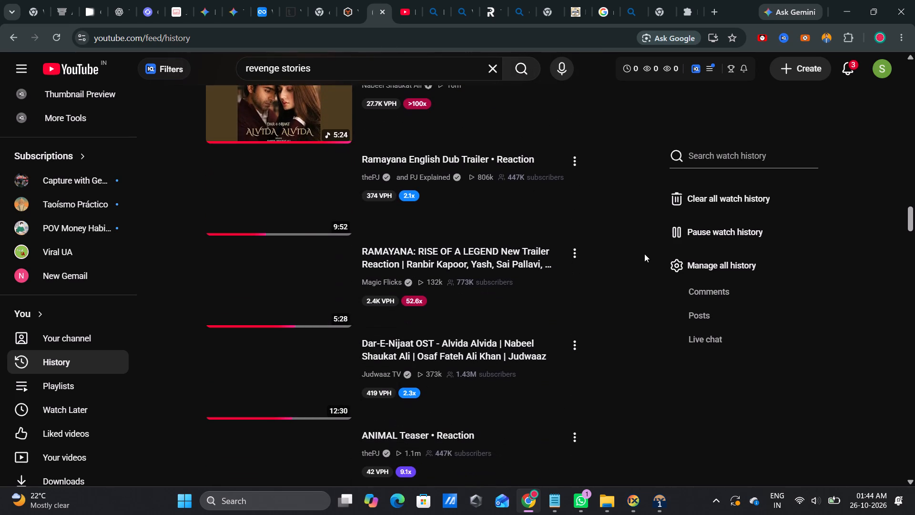
pyautogui.scroll(-6, 644, 254)
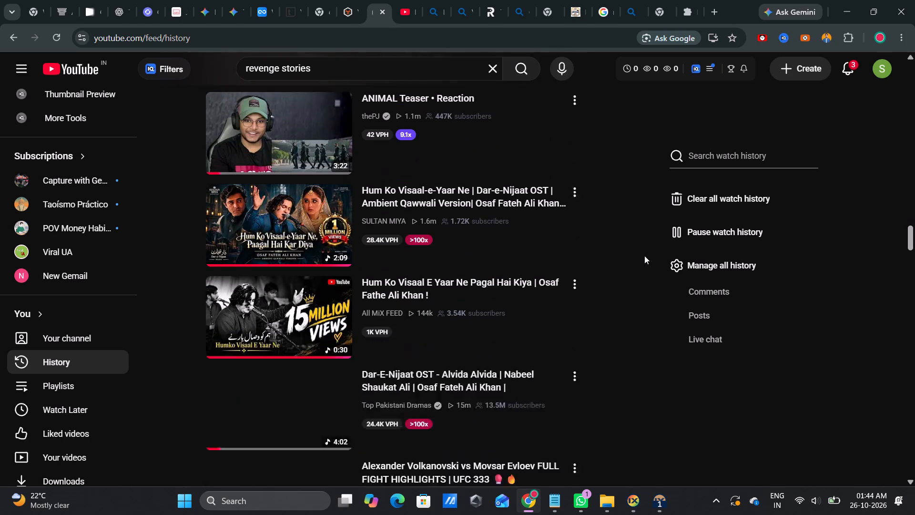
pyautogui.scroll(-5, 644, 256)
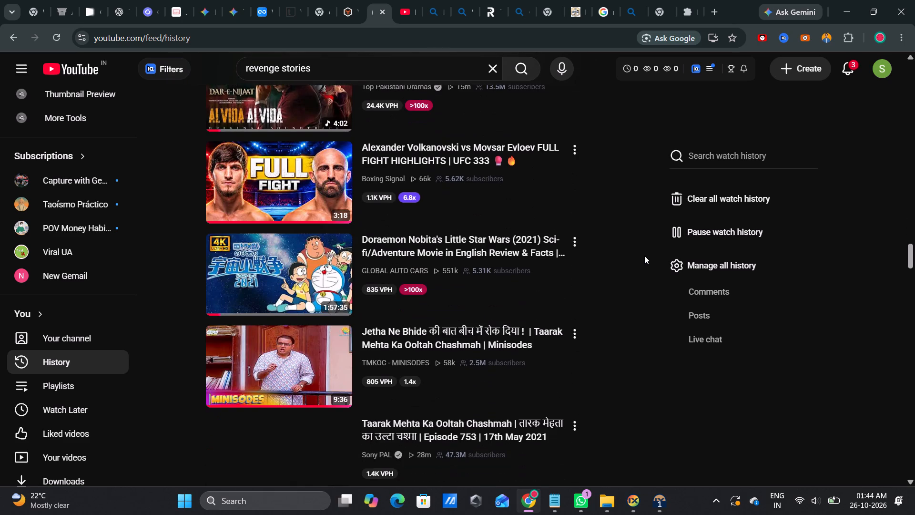
pyautogui.scroll(-6, 644, 256)
pyautogui.scroll(4, 644, 256)
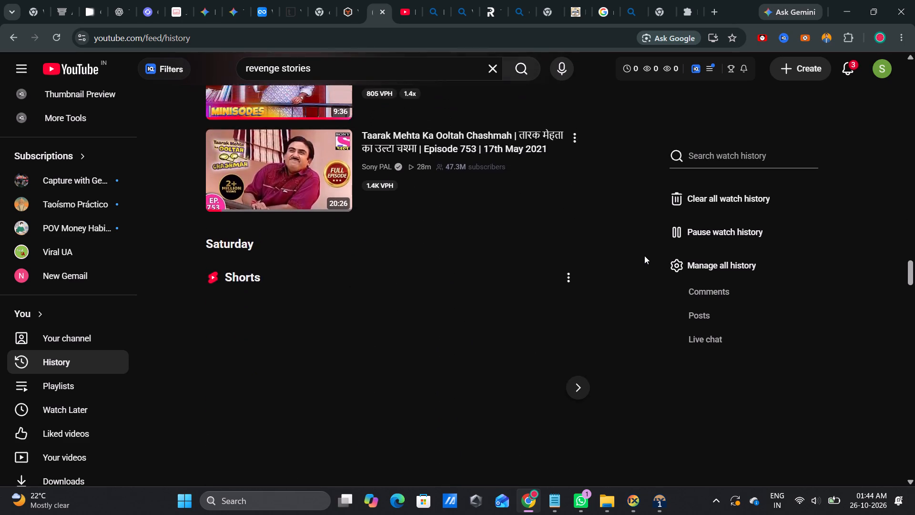
pyautogui.scroll(20, 644, 256)
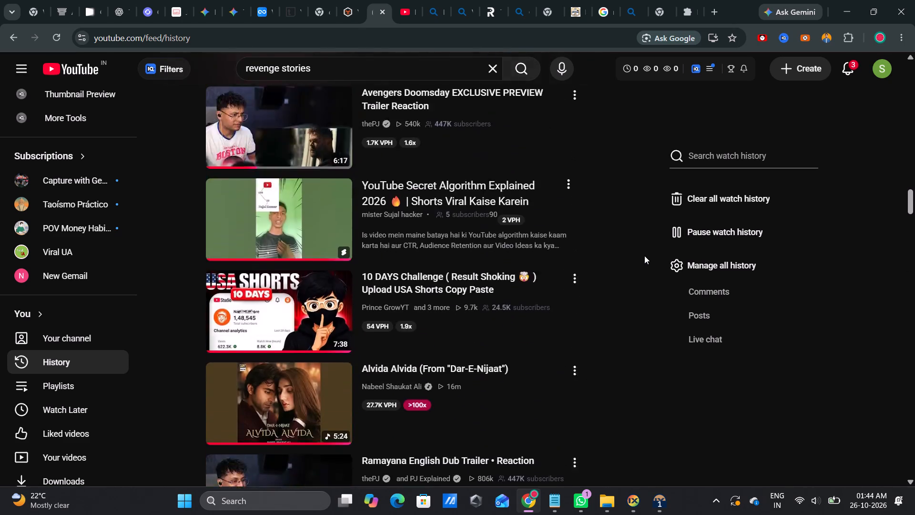
pyautogui.scroll(18, 644, 256)
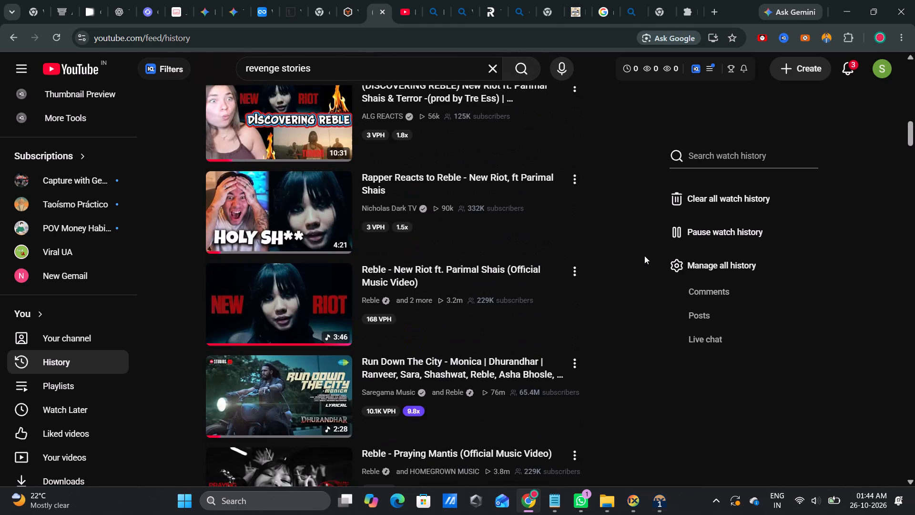
pyautogui.scroll(17, 644, 256)
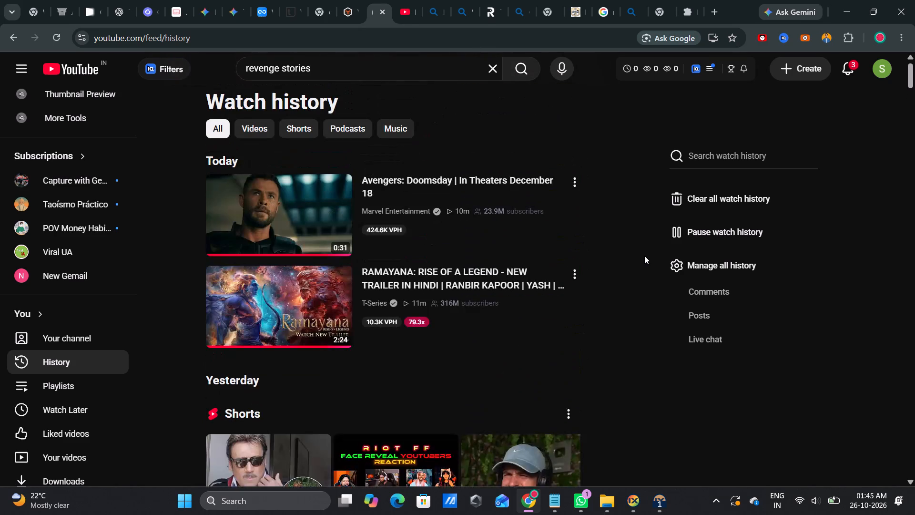
pyautogui.scroll(6, 644, 256)
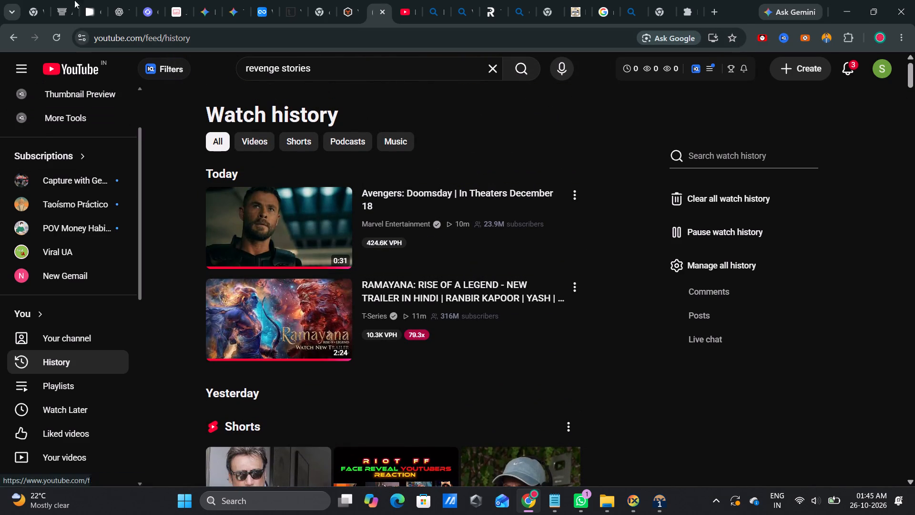
pyautogui.click(16, 34)
pyautogui.click(16, 34)
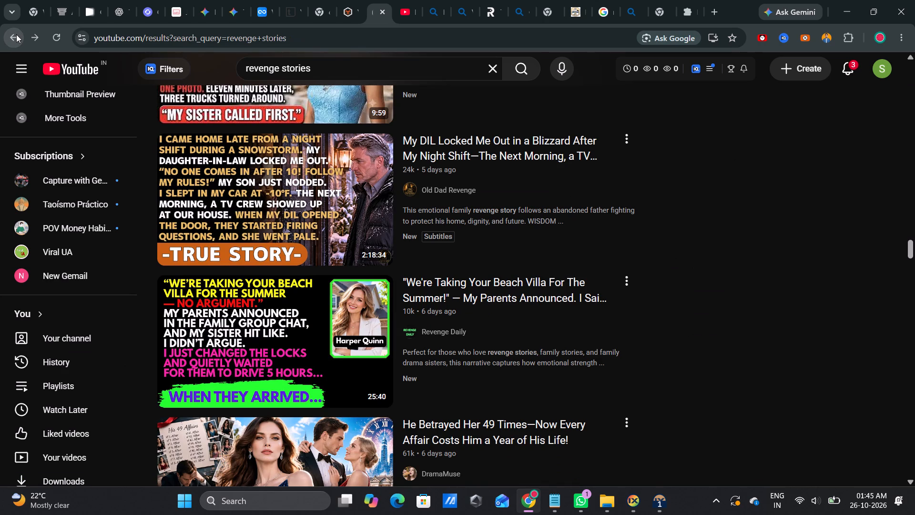
# Go back through the previously visited pages in both YouTube tabs, ending at the Coke Studio Bharat video "Arz Kiya Hai".
pyautogui.click(16, 34)
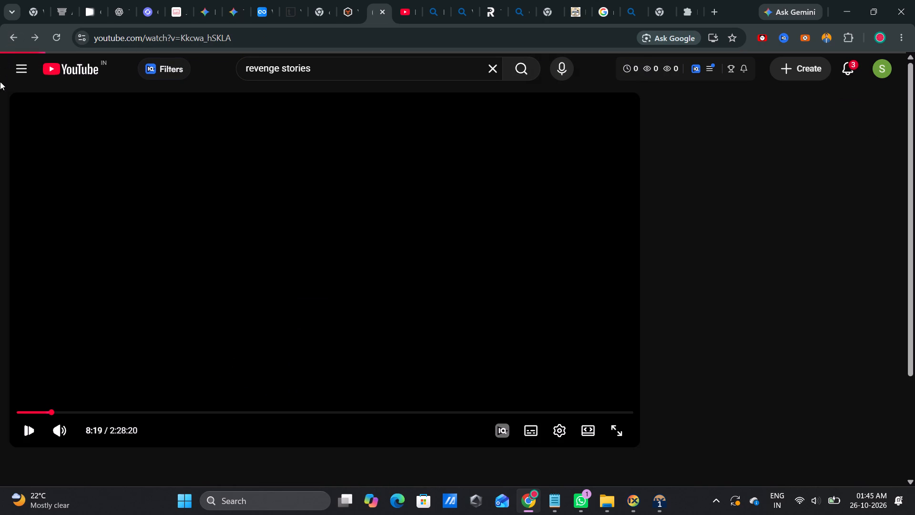
pyautogui.scroll(-2, 145, 191)
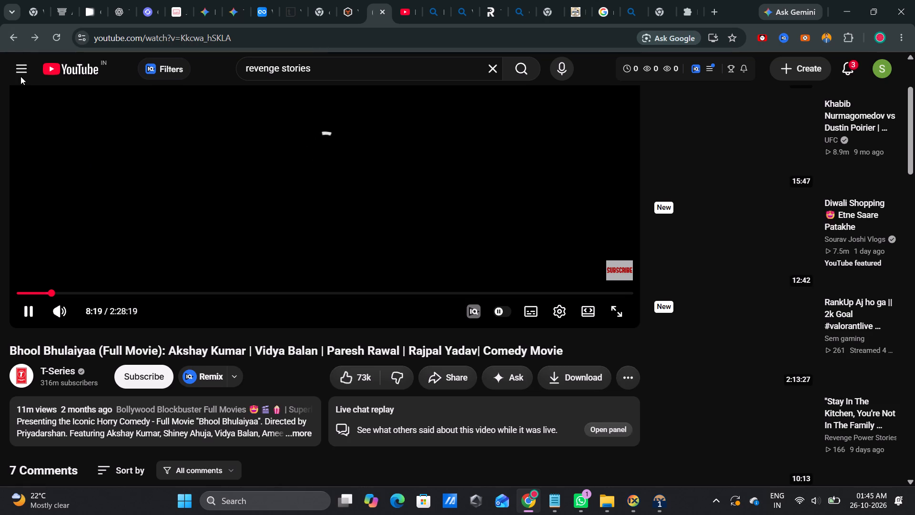
pyautogui.click(3, 42)
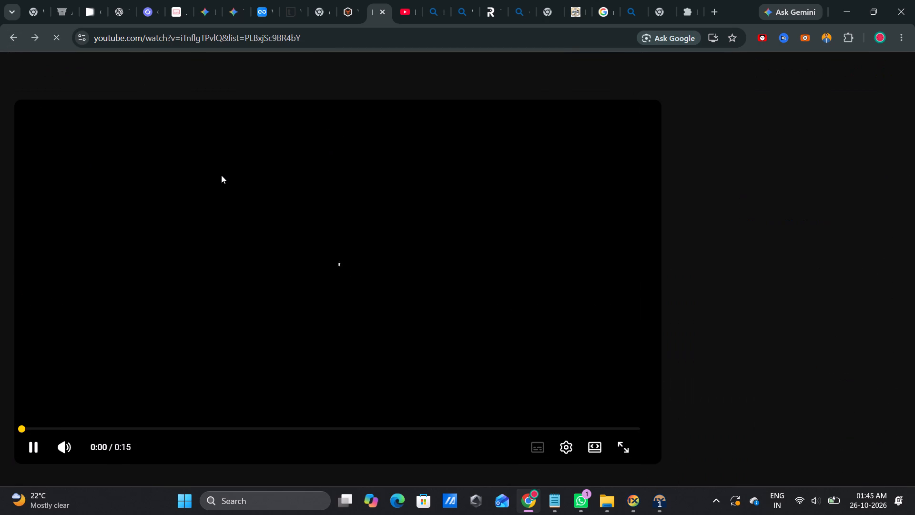
pyautogui.click(223, 214)
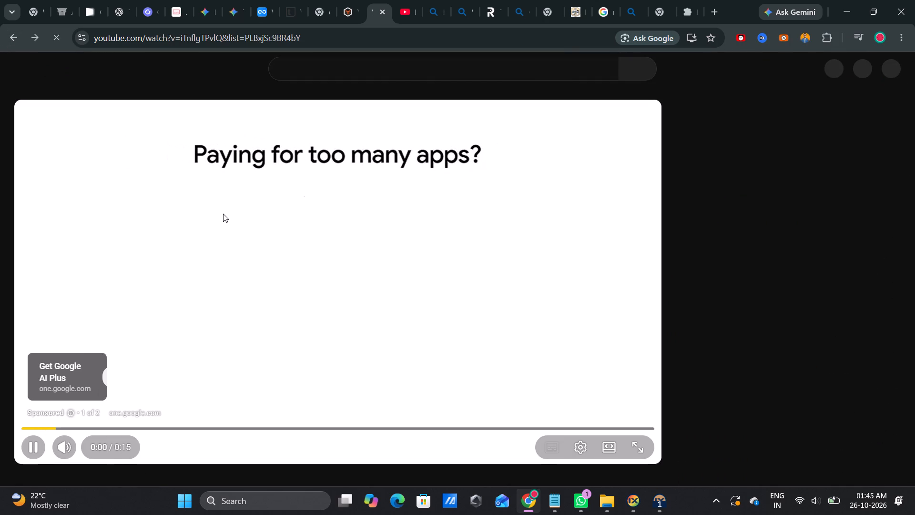
pyautogui.click(27, 451)
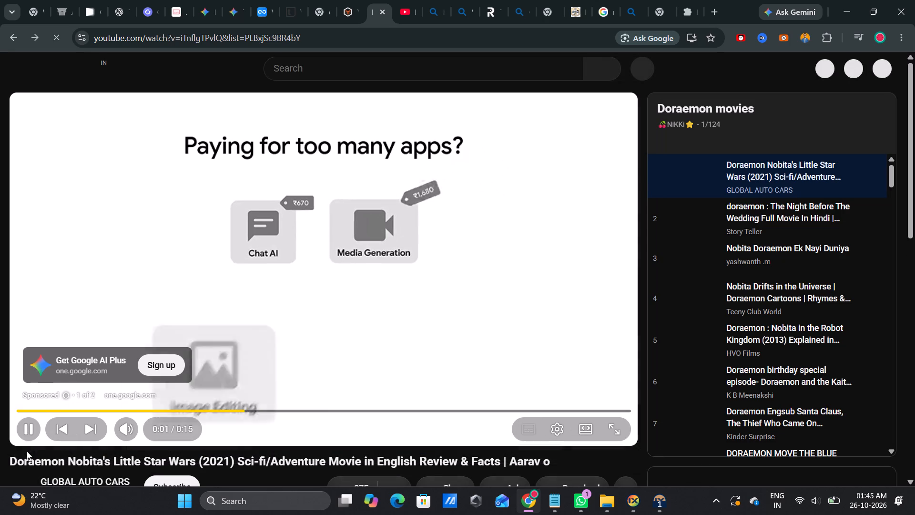
pyautogui.click(36, 431)
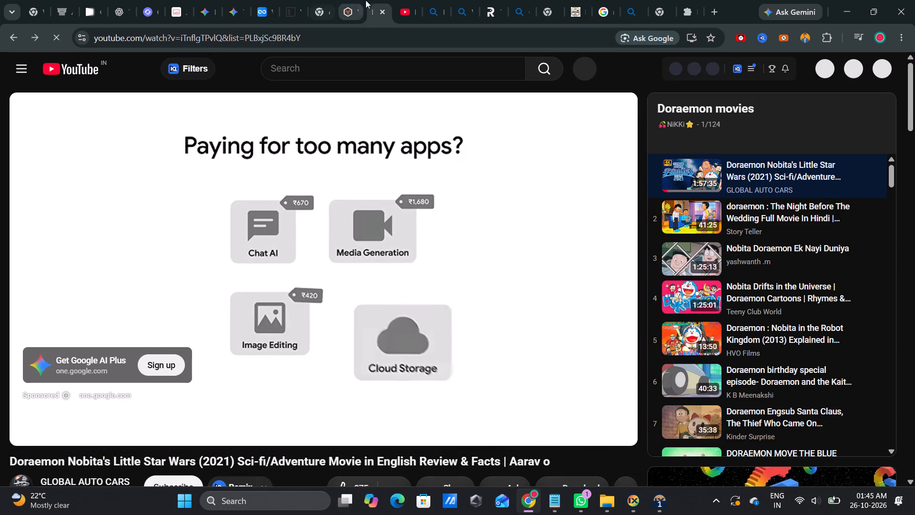
pyautogui.click(400, 0)
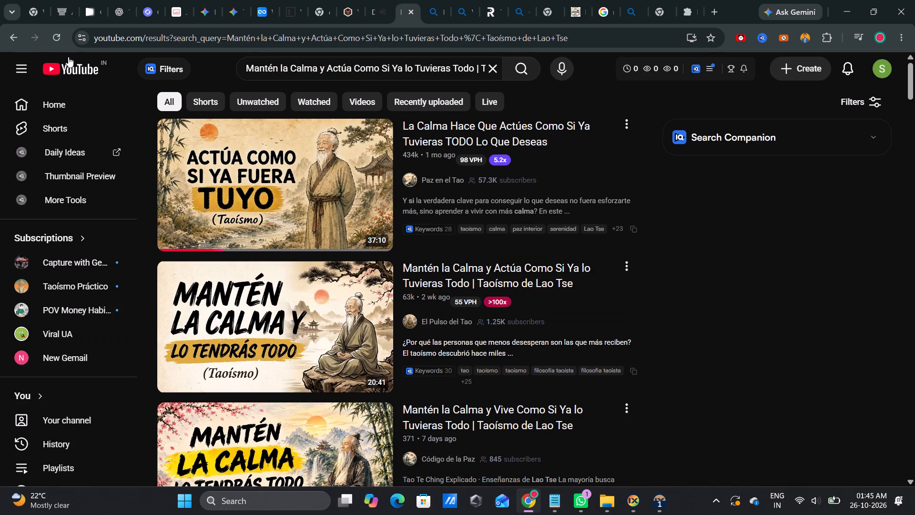
pyautogui.click(8, 35)
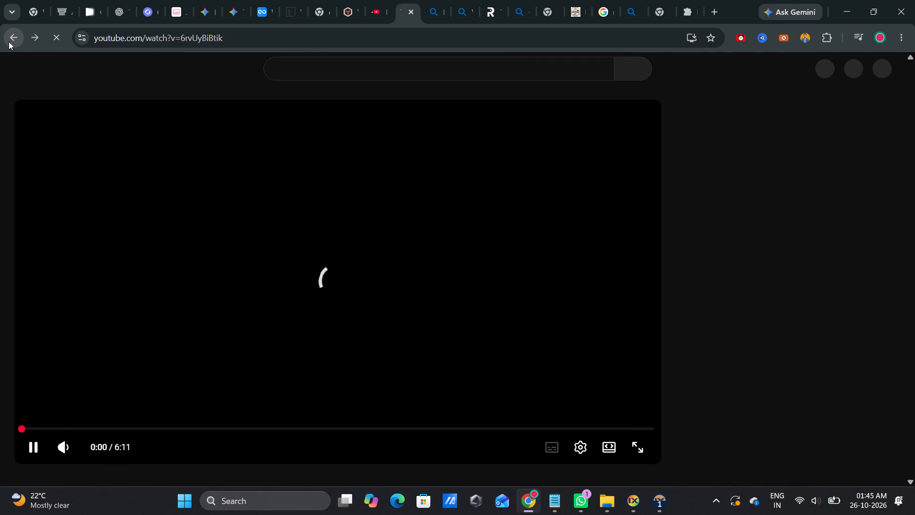
pyautogui.click(9, 41)
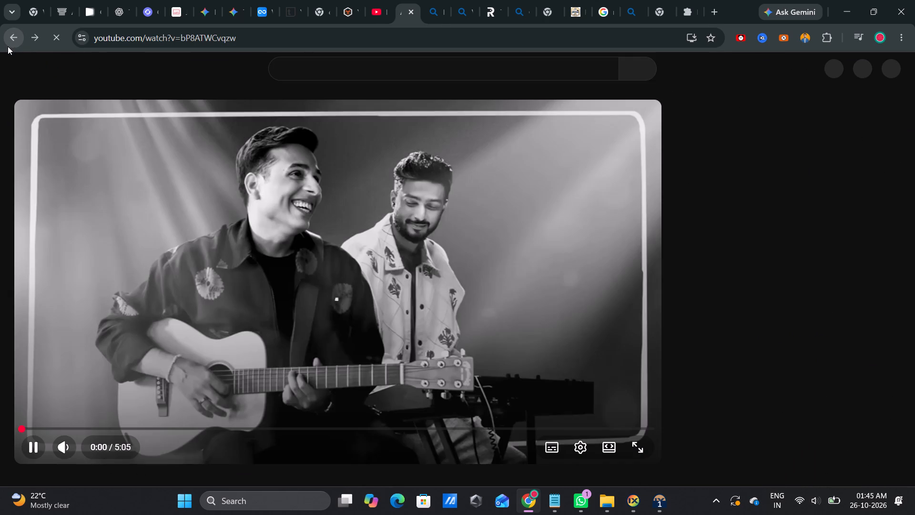
pyautogui.click(331, 336)
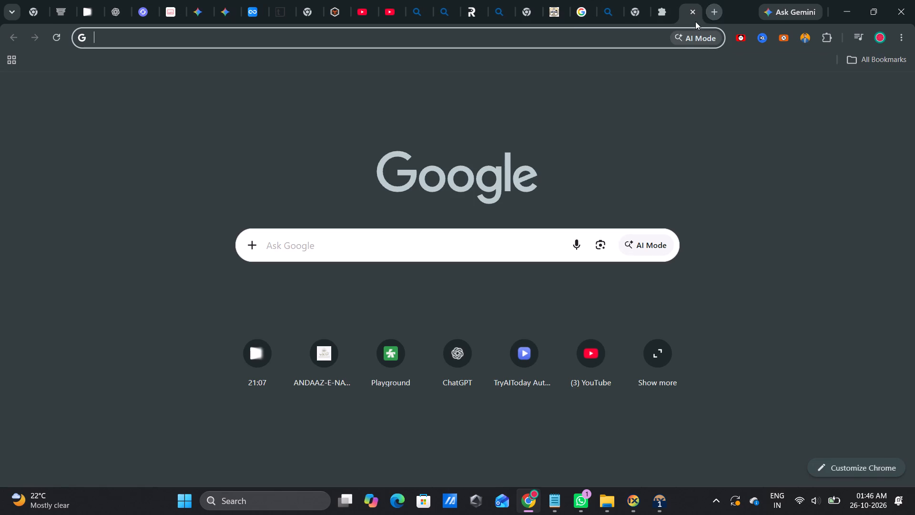
pyautogui.press('c')
pyautogui.press('a')
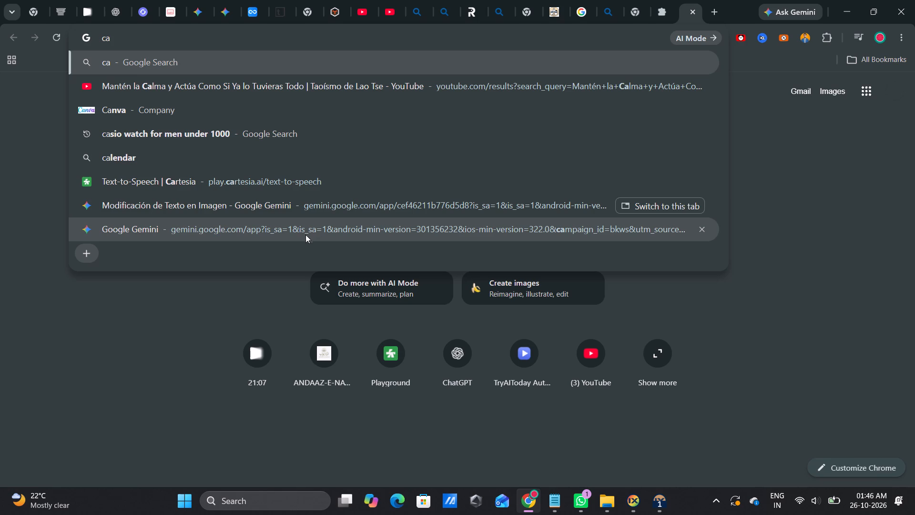
pyautogui.click(246, 115)
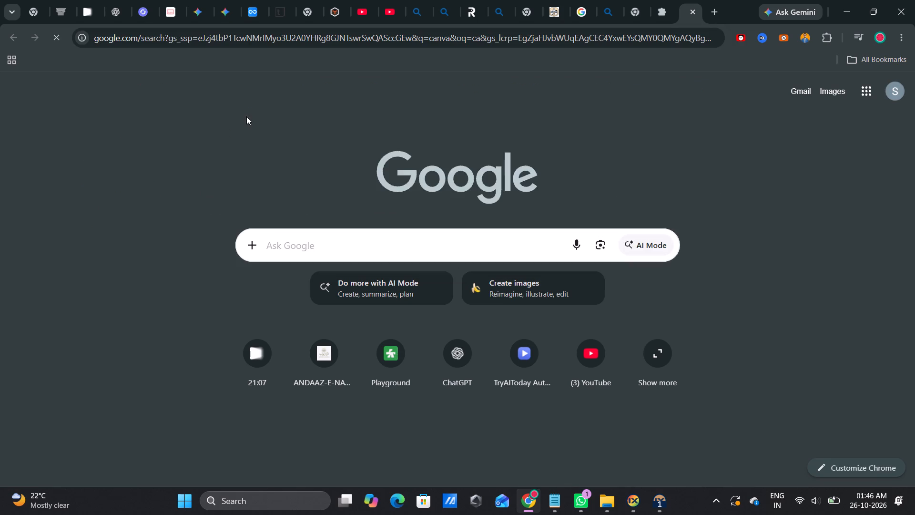
pyautogui.click(240, 190)
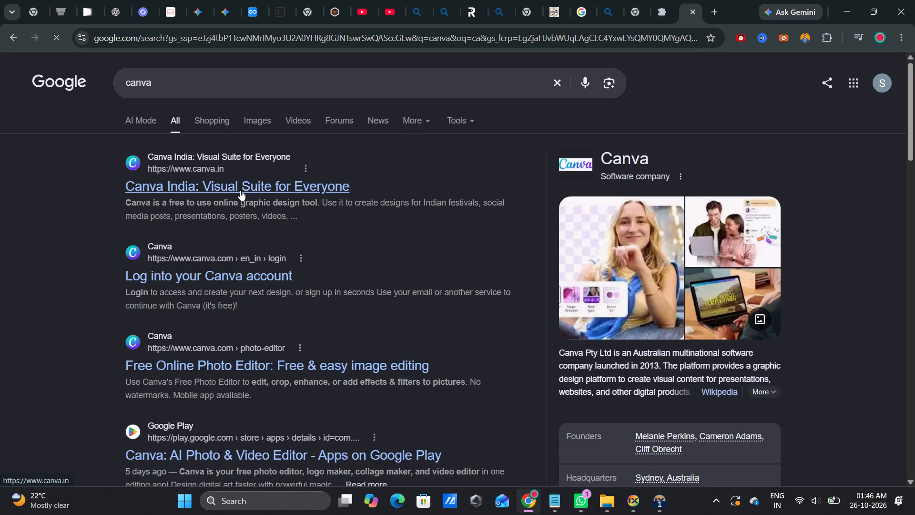
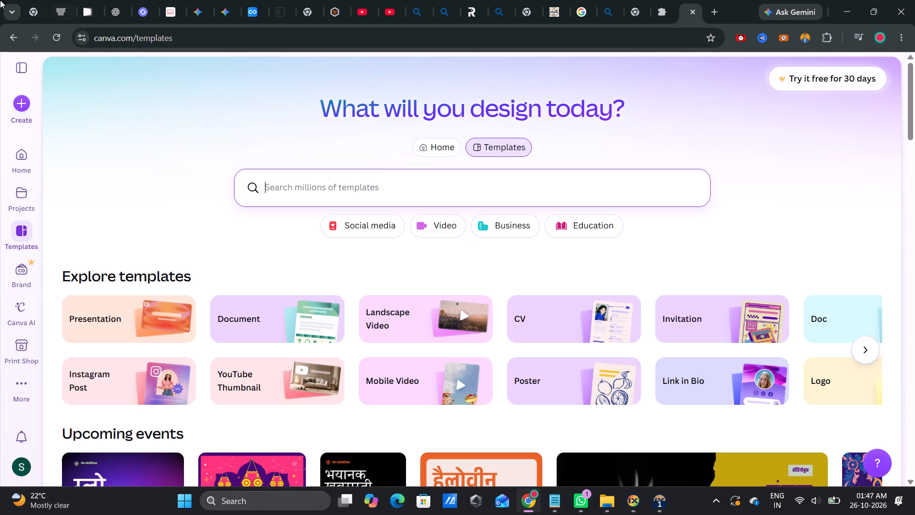
# Reload the Canva site, check the account options, and open the page with all projects.
pyautogui.click(60, 41)
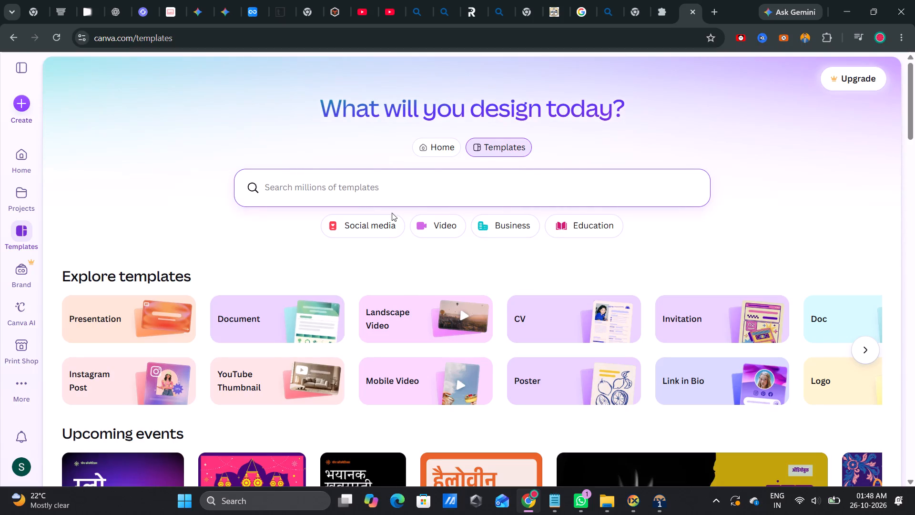
pyautogui.click(20, 464)
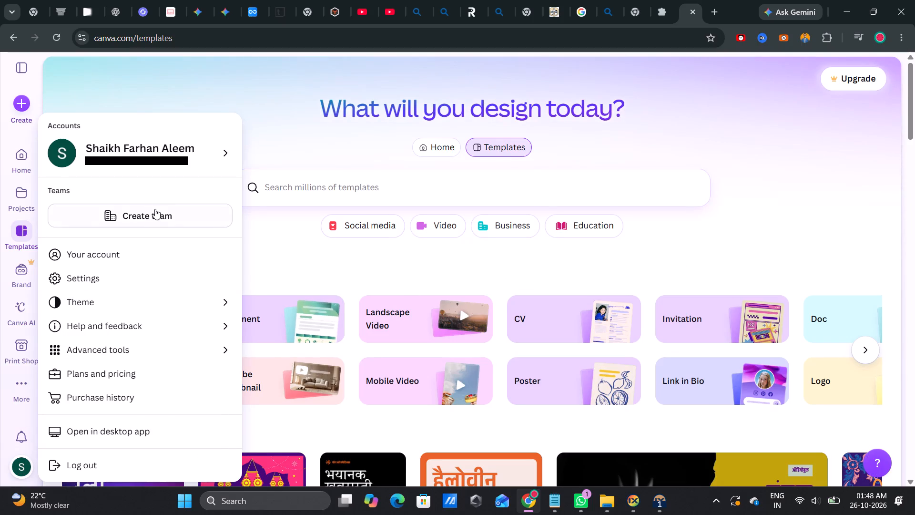
pyautogui.click(220, 90)
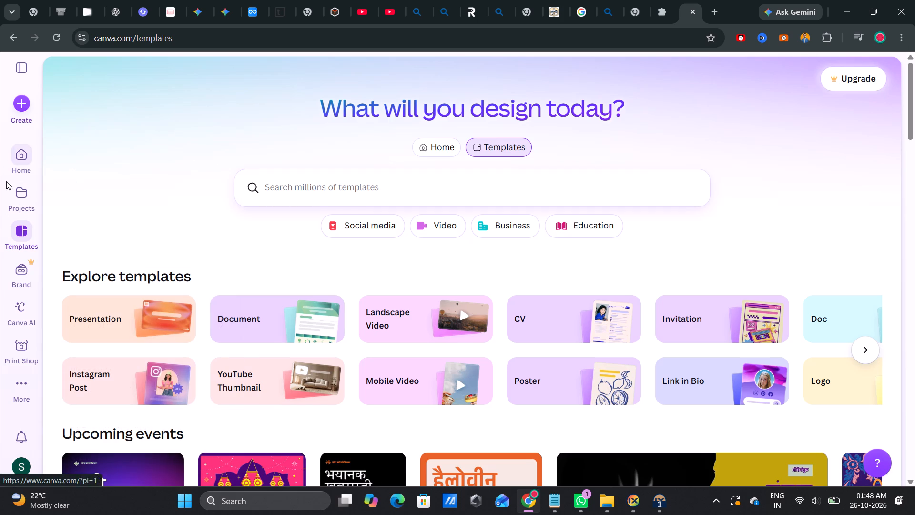
pyautogui.click(30, 111)
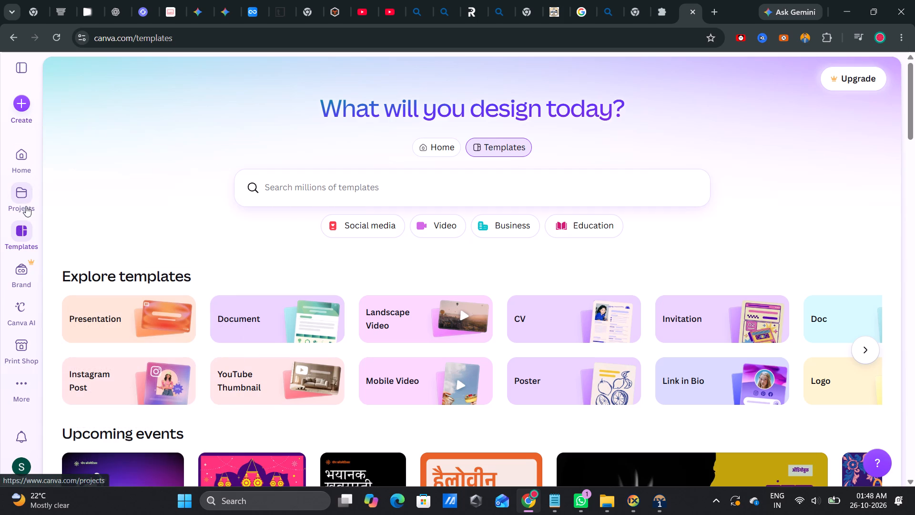
pyautogui.click(23, 187)
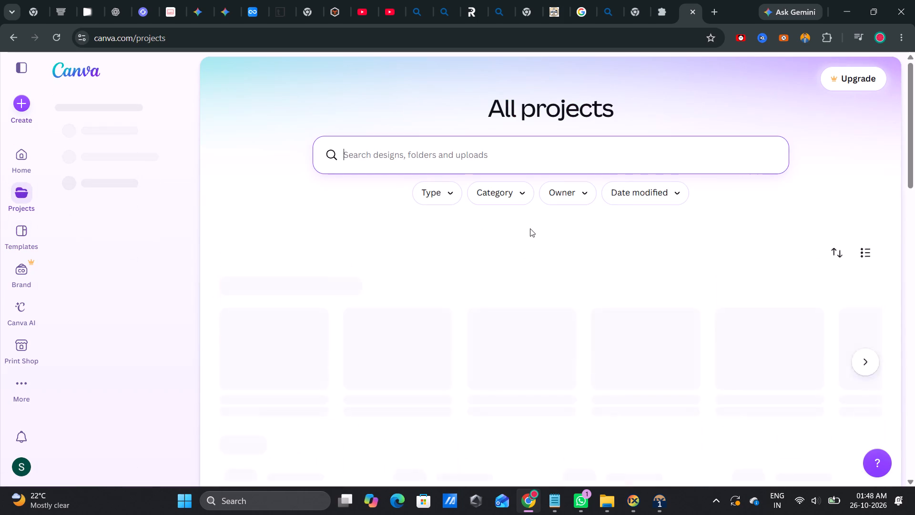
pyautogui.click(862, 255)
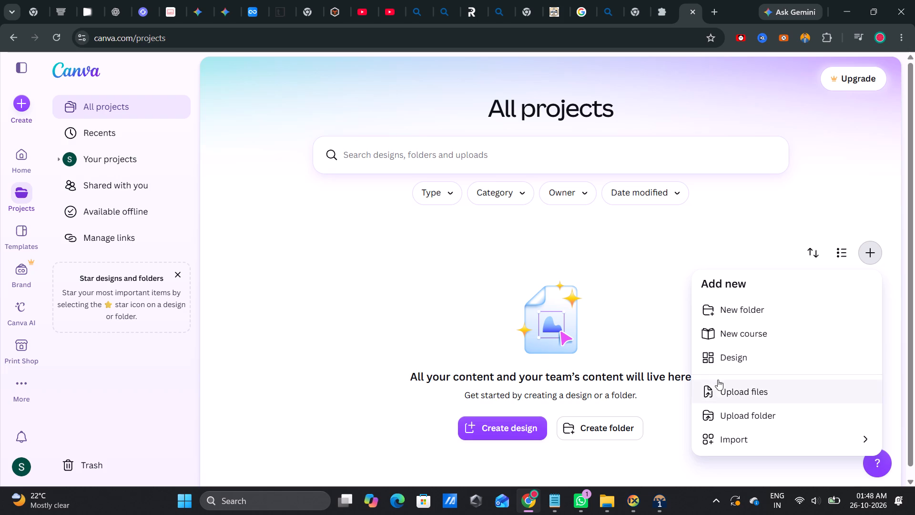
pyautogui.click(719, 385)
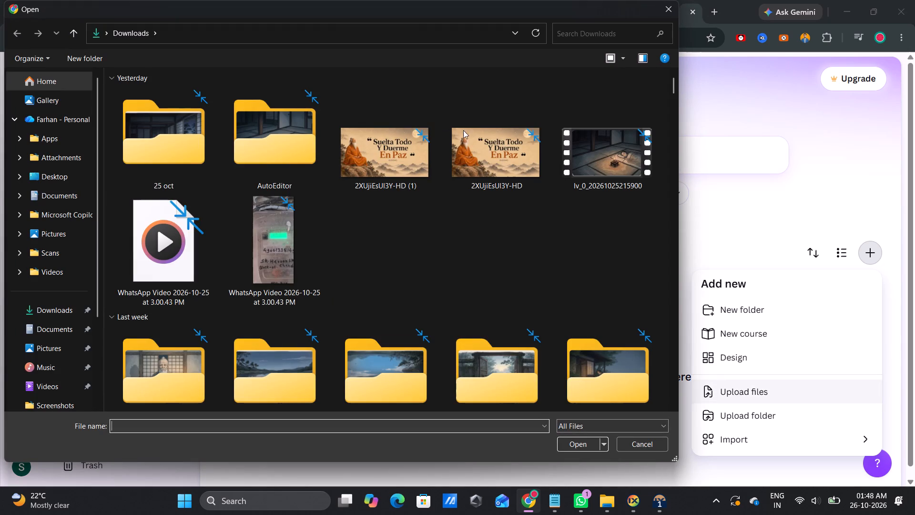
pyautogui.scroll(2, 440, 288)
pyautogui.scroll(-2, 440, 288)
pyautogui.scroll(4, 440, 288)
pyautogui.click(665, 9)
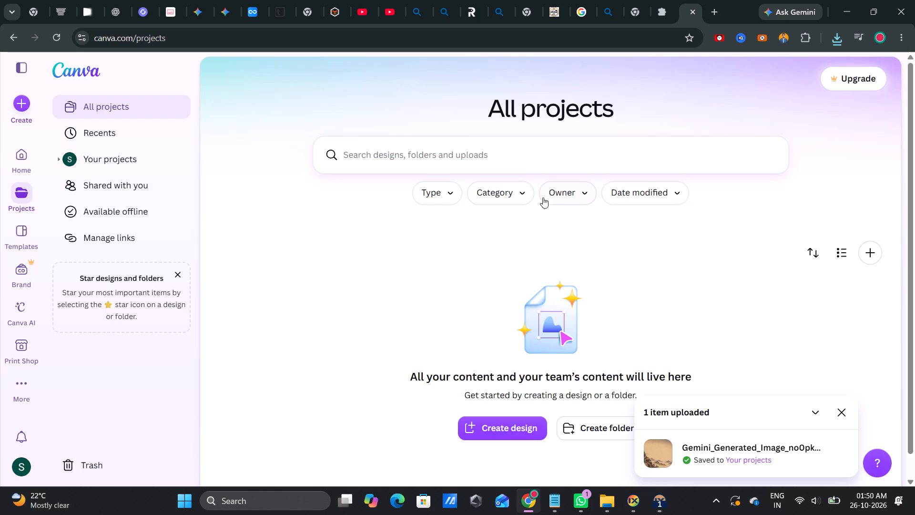
# Find the uploaded Tao image in Your projects and open it in the Canva editor.
pyautogui.click(676, 454)
pyautogui.scroll(-4, 495, 332)
pyautogui.scroll(2, 478, 326)
pyautogui.click(662, 455)
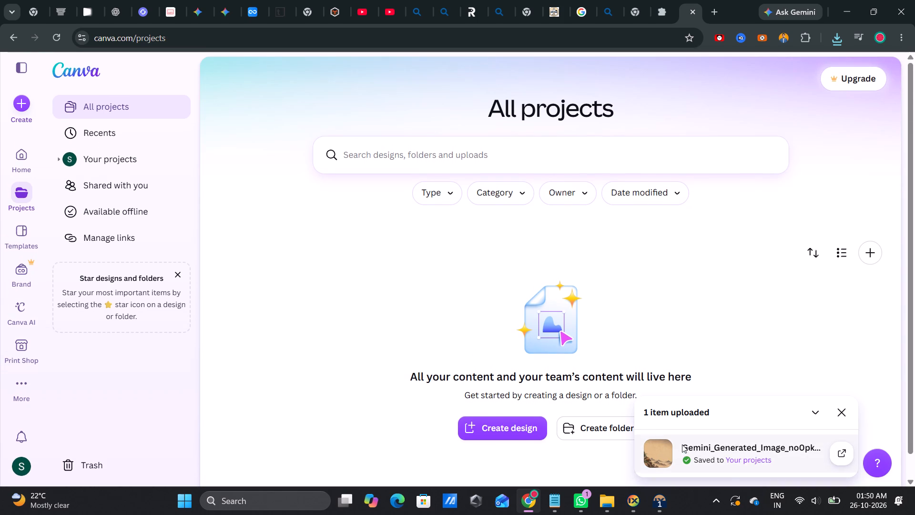
pyautogui.click(24, 197)
pyautogui.click(741, 459)
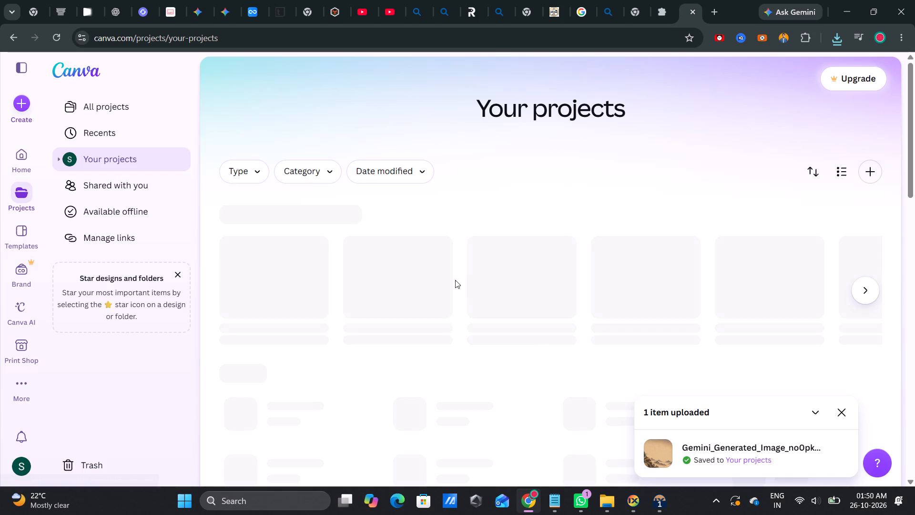
pyautogui.click(324, 361)
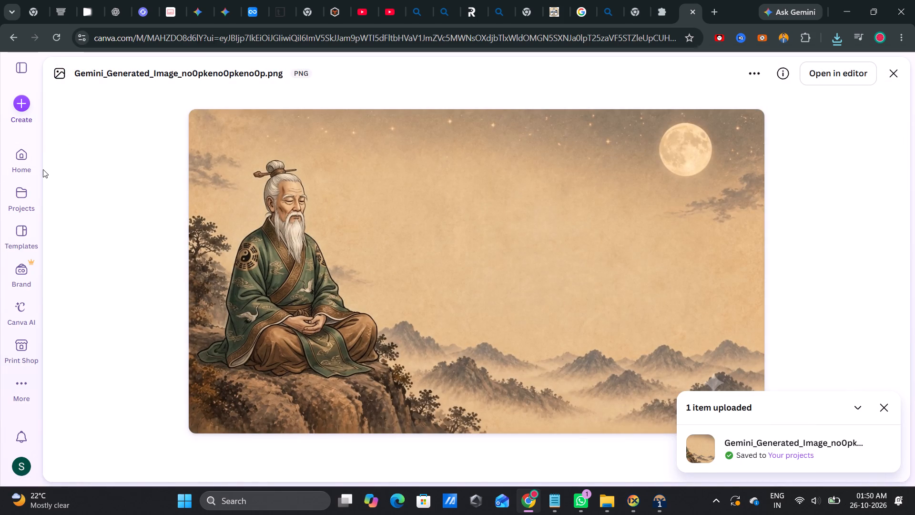
pyautogui.click(844, 83)
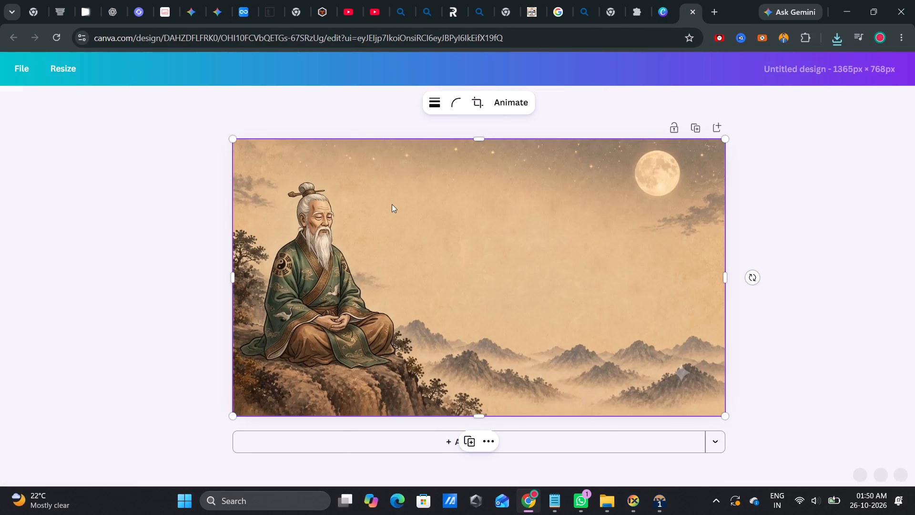
# Open the reference thumbnail 2XUjiEsUI3Y-HD (1) from Downloads, examine its text layout, and return to the Canva design.
pyautogui.click(606, 497)
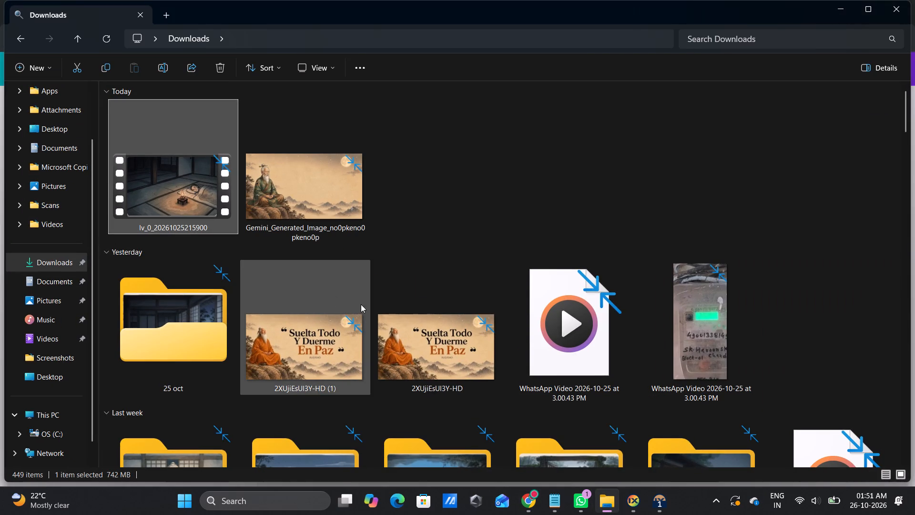
pyautogui.doubleClick(344, 307)
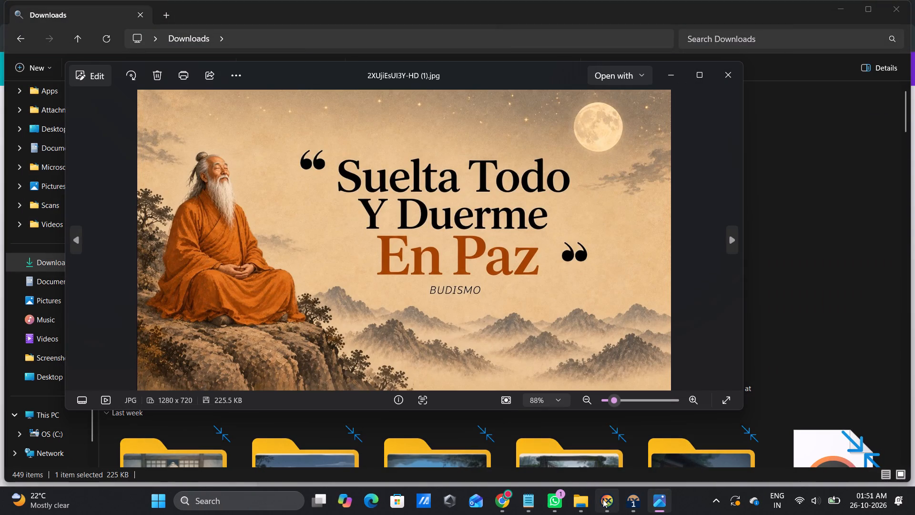
pyautogui.click(508, 499)
pyautogui.click(636, 500)
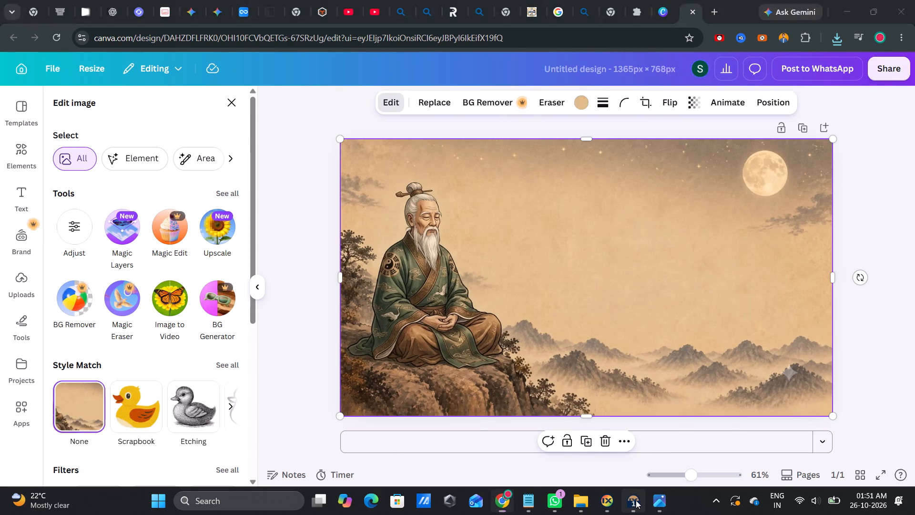
pyautogui.click(505, 494)
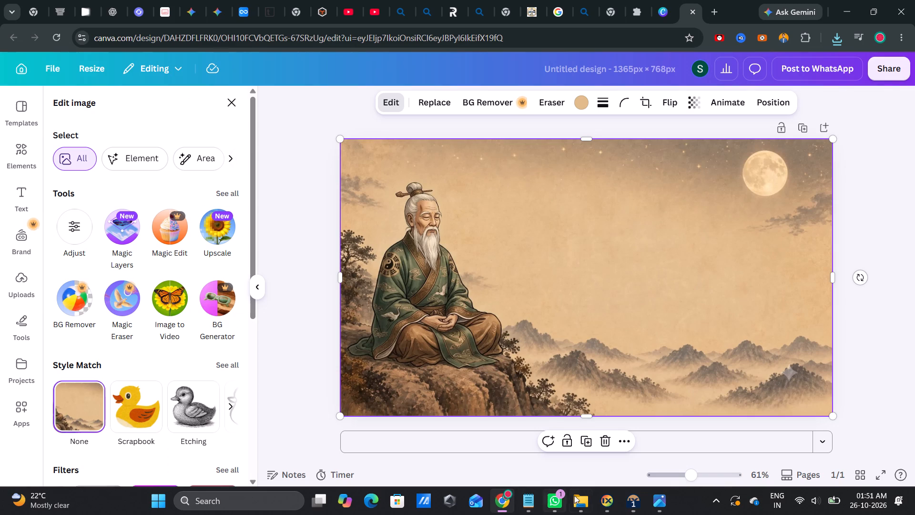
pyautogui.click(668, 505)
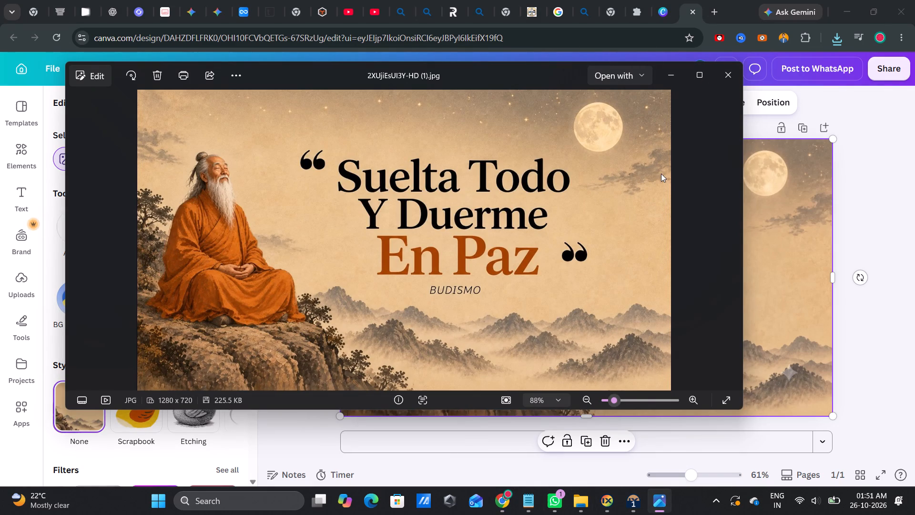
pyautogui.click(669, 76)
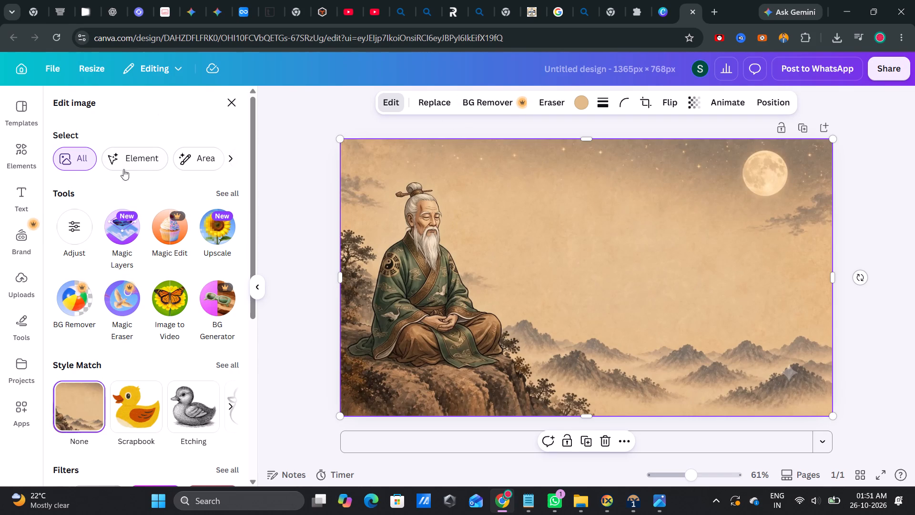
# Add a text box with the copied phrase, split into three lines: "Suelta Todo", "Y Duerme" and "En Paz".
pyautogui.click(32, 195)
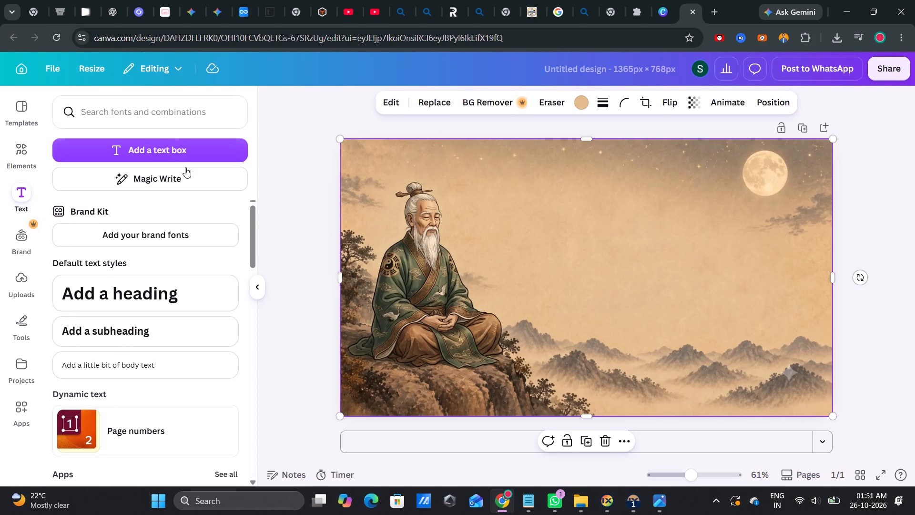
pyautogui.click(184, 156)
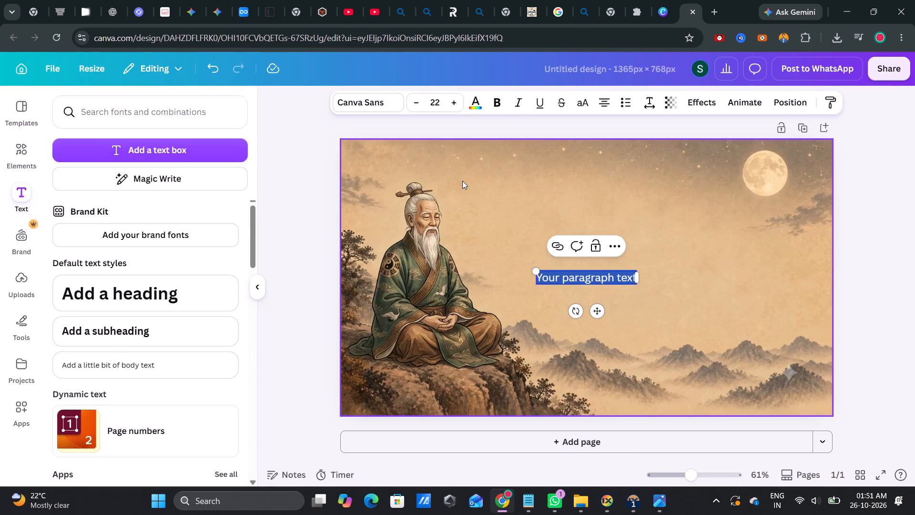
pyautogui.hotkey('ctrl', 'v')
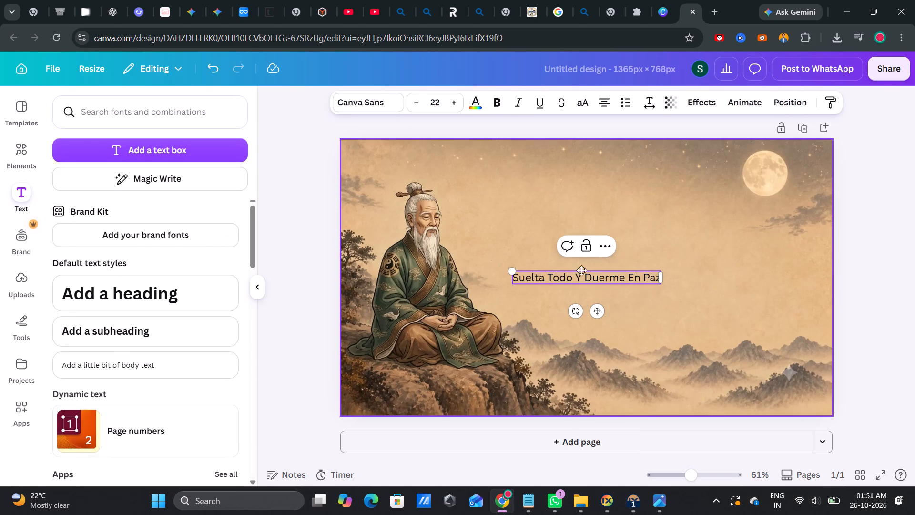
pyautogui.click(575, 278)
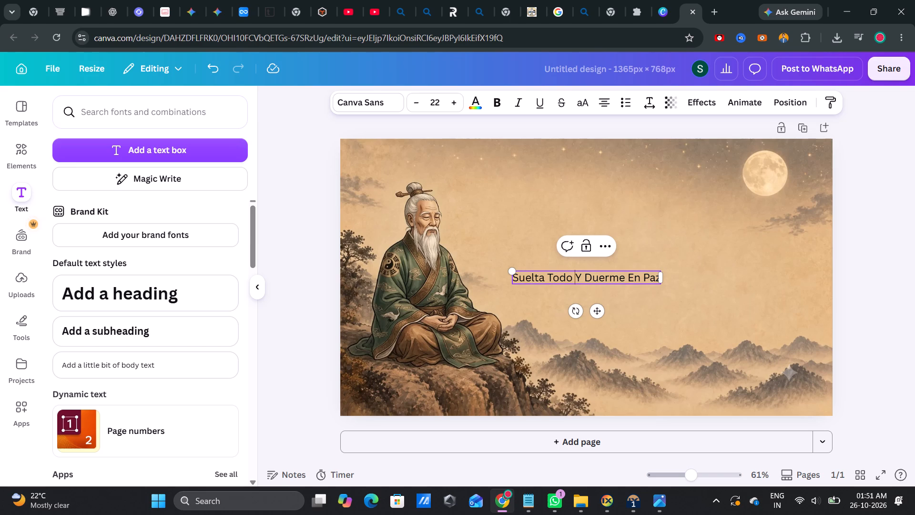
pyautogui.hotkey('shift', 'Return')
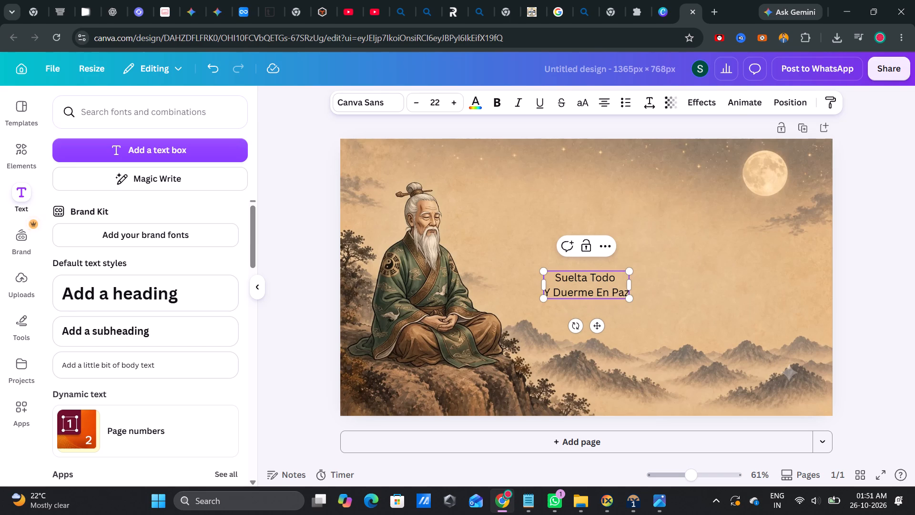
pyautogui.click(597, 295)
pyautogui.hotkey('shift', 'Return')
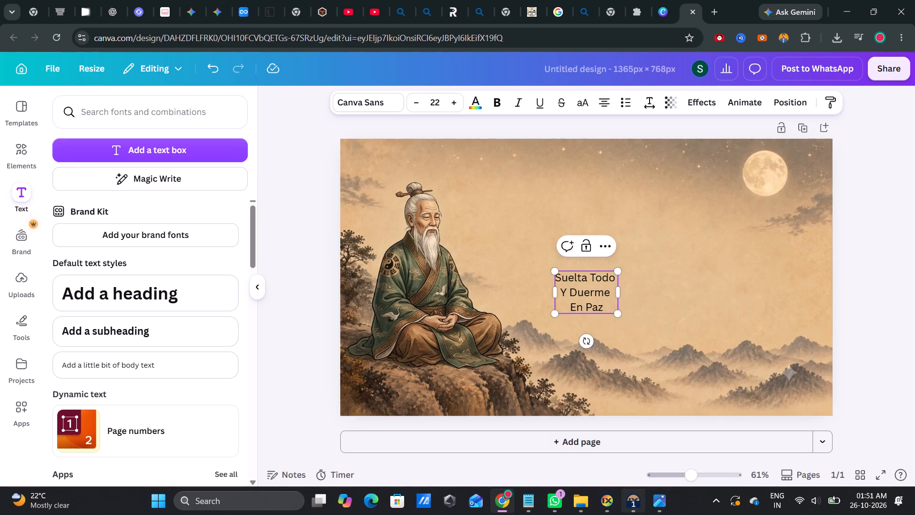
# Check the reference thumbnail again and enlarge the three-line phrase to a font size of about 43.8.
pyautogui.click(660, 508)
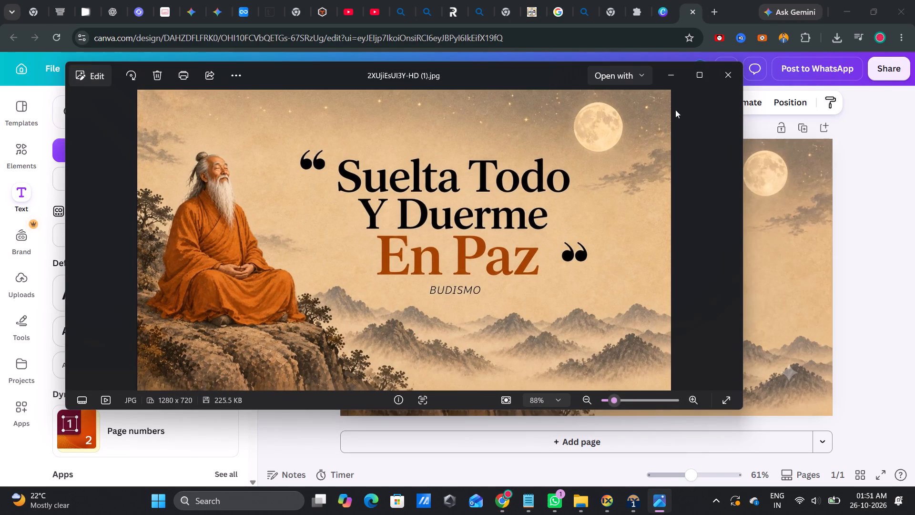
pyautogui.click(685, 73)
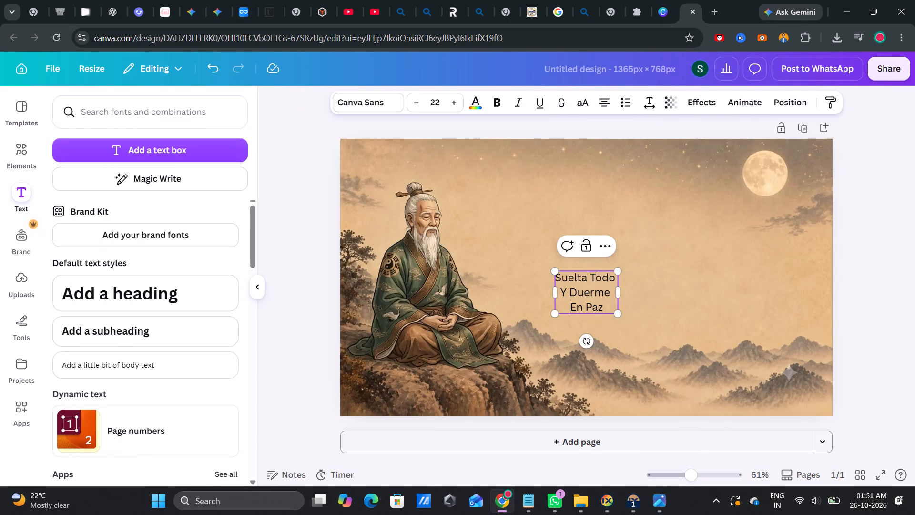
pyautogui.moveTo(618, 311); pyautogui.dragTo(619, 312)
pyautogui.moveTo(619, 312); pyautogui.dragTo(681, 351)
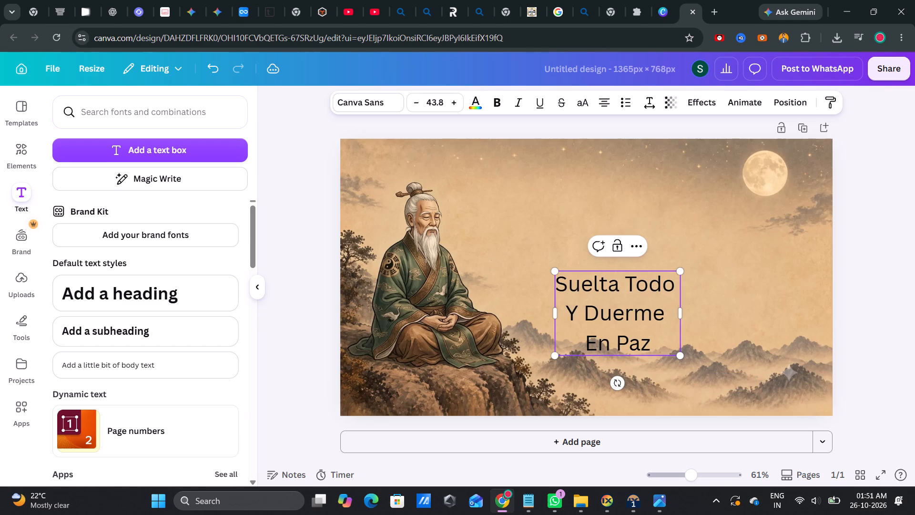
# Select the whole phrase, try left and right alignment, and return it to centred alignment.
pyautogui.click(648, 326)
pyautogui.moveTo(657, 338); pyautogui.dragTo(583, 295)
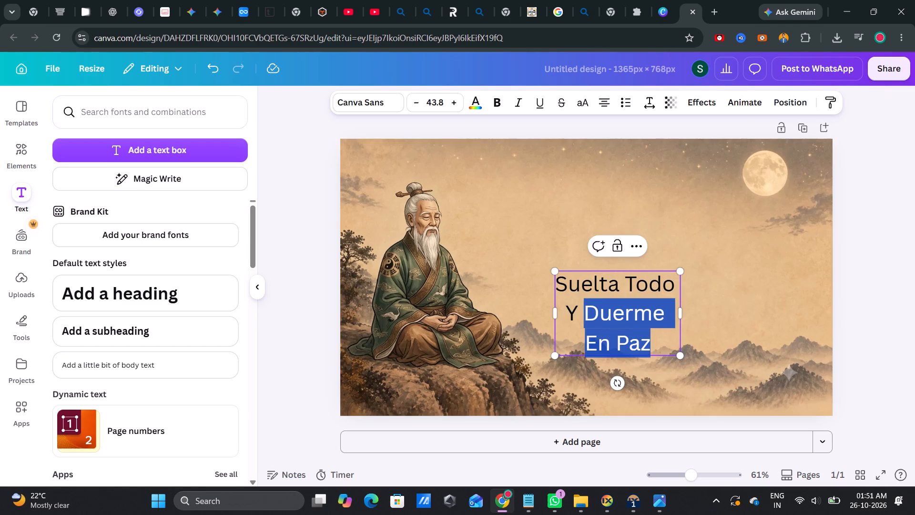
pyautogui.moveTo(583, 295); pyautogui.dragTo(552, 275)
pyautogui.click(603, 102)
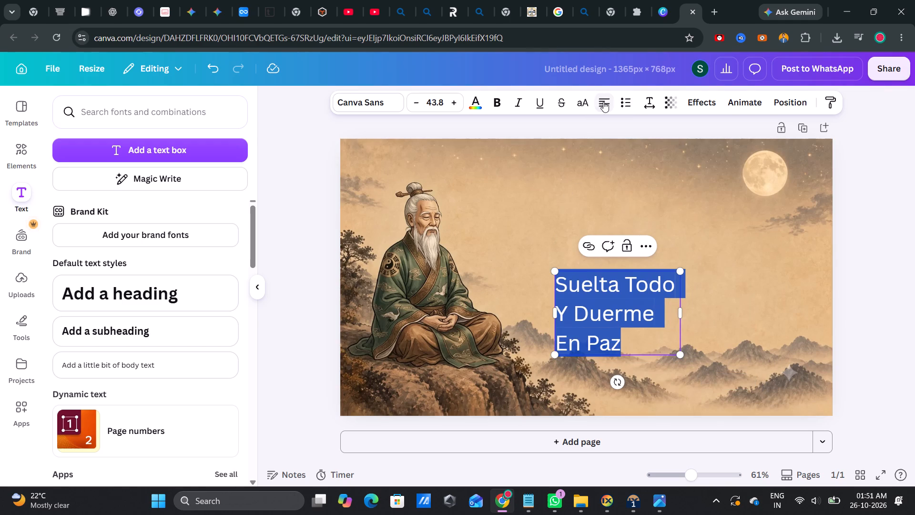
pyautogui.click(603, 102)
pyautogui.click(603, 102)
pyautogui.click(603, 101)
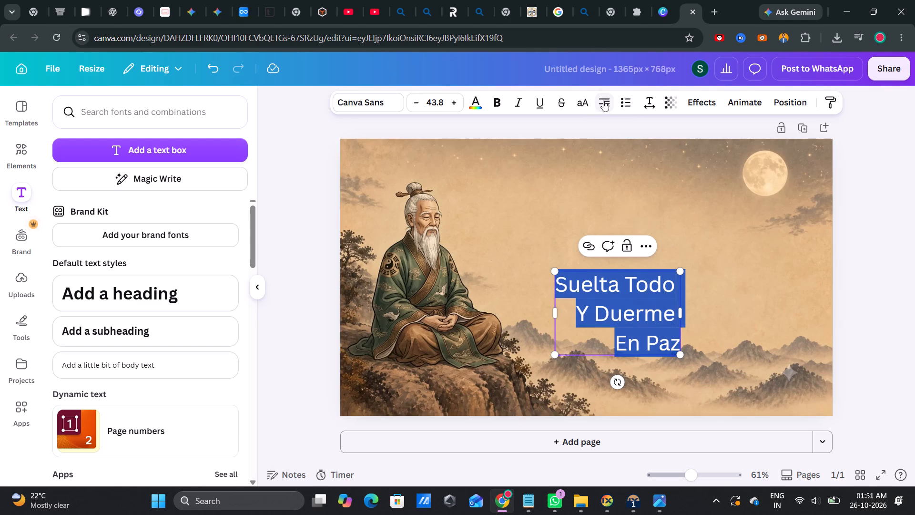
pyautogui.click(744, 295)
# Move the phrase up into the empty sky between the Tao character and the moon.
pyautogui.moveTo(651, 321); pyautogui.dragTo(668, 285)
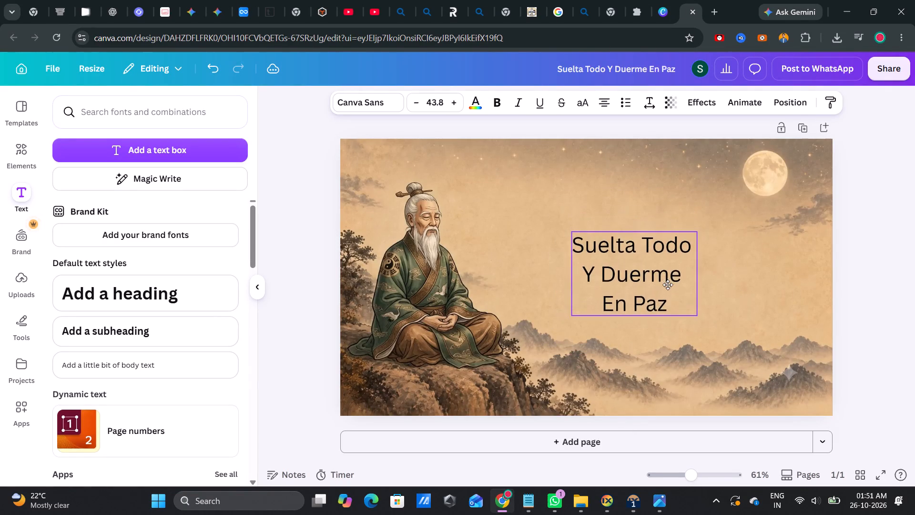
pyautogui.moveTo(668, 285); pyautogui.dragTo(670, 276)
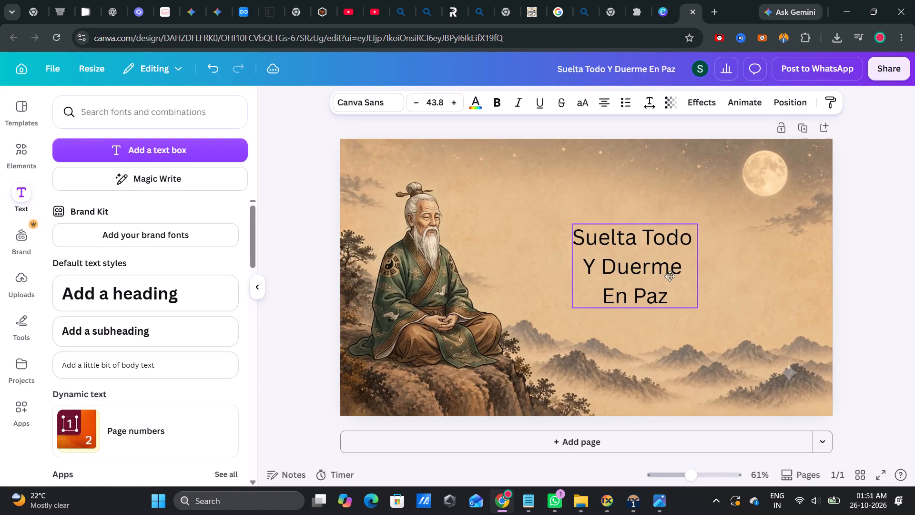
pyautogui.moveTo(670, 276); pyautogui.dragTo(671, 265)
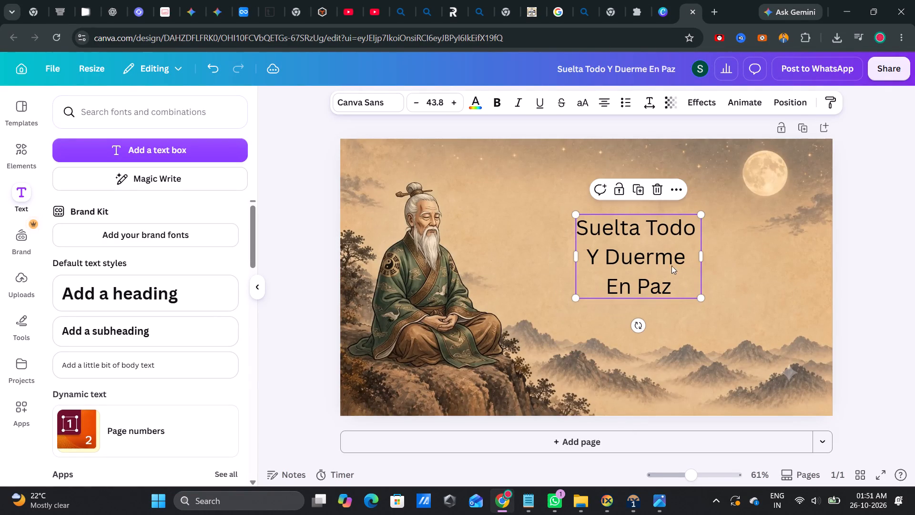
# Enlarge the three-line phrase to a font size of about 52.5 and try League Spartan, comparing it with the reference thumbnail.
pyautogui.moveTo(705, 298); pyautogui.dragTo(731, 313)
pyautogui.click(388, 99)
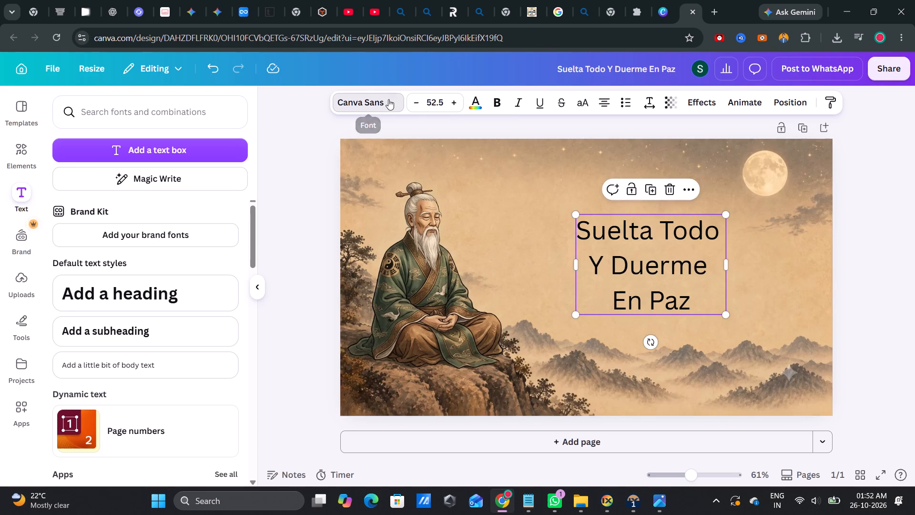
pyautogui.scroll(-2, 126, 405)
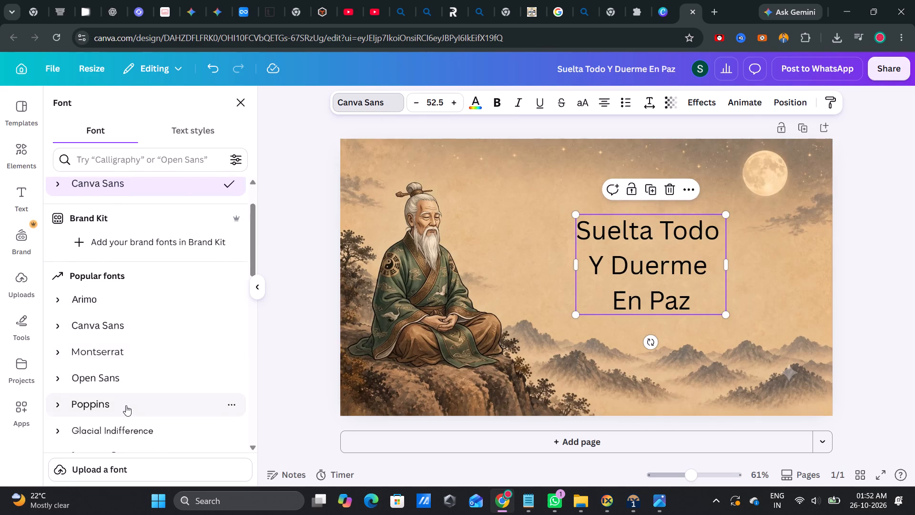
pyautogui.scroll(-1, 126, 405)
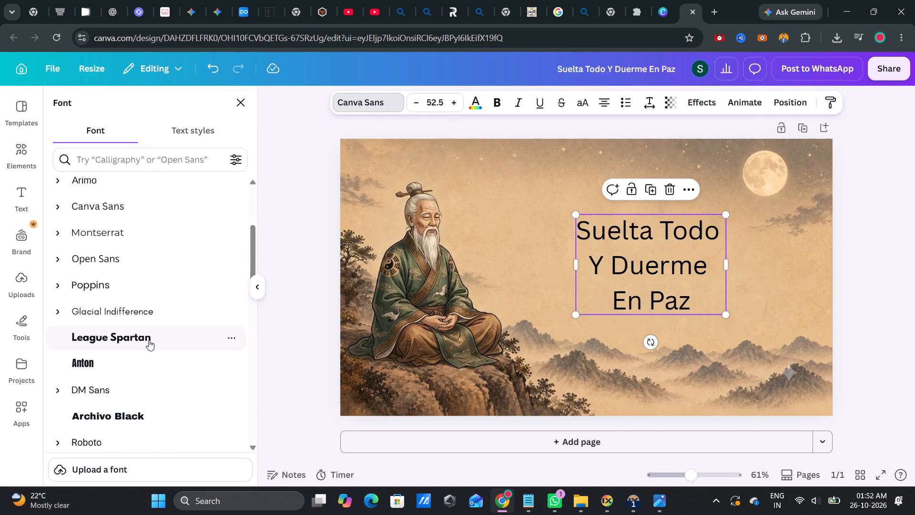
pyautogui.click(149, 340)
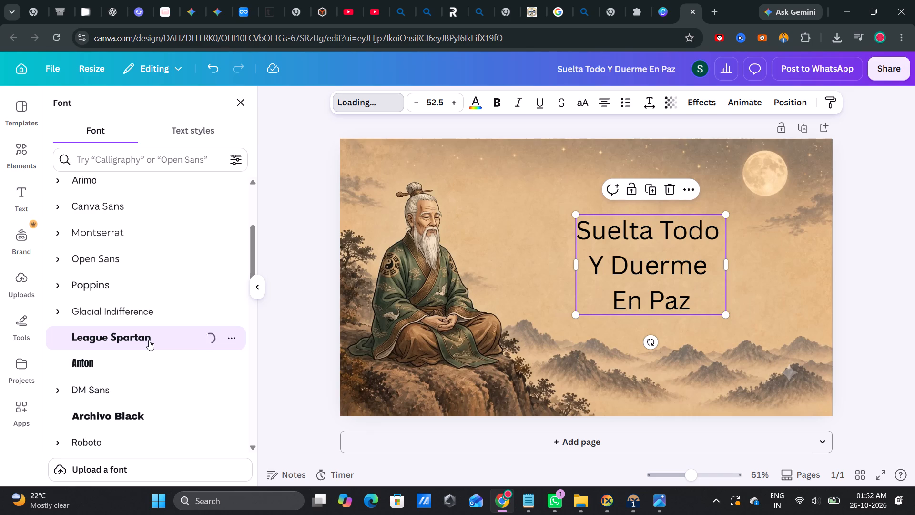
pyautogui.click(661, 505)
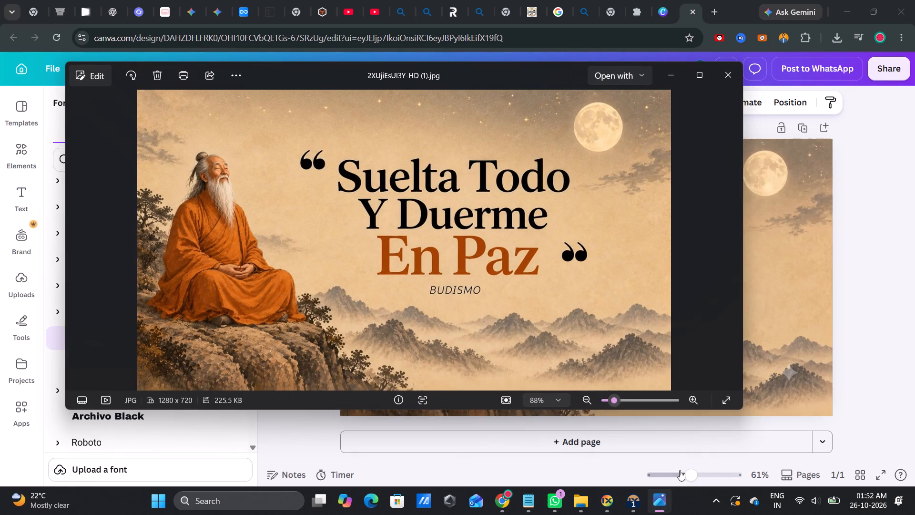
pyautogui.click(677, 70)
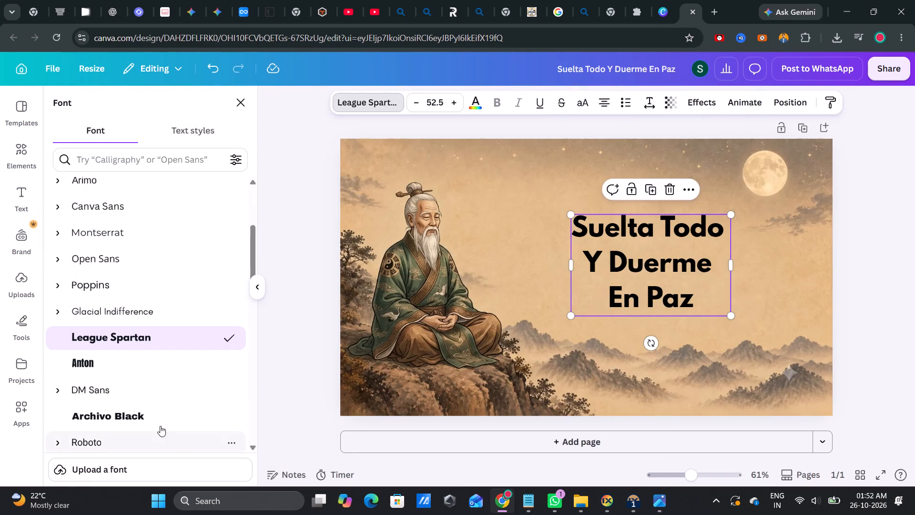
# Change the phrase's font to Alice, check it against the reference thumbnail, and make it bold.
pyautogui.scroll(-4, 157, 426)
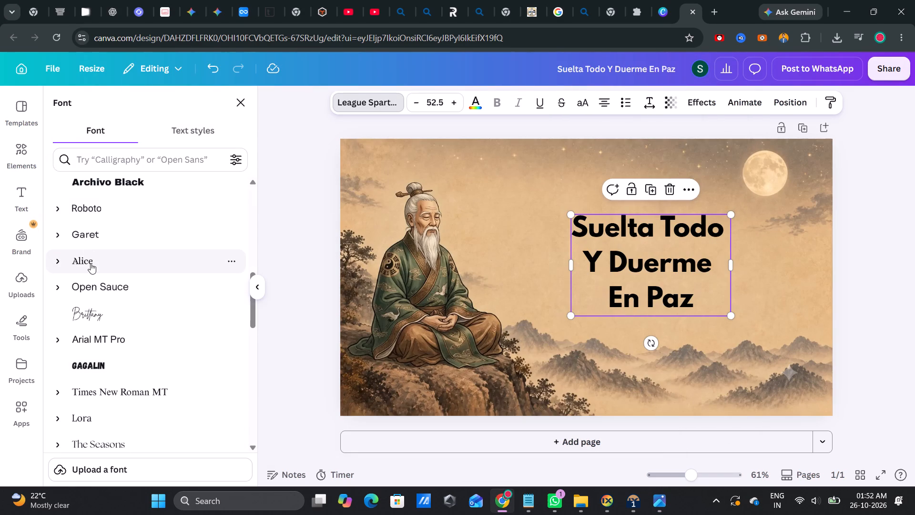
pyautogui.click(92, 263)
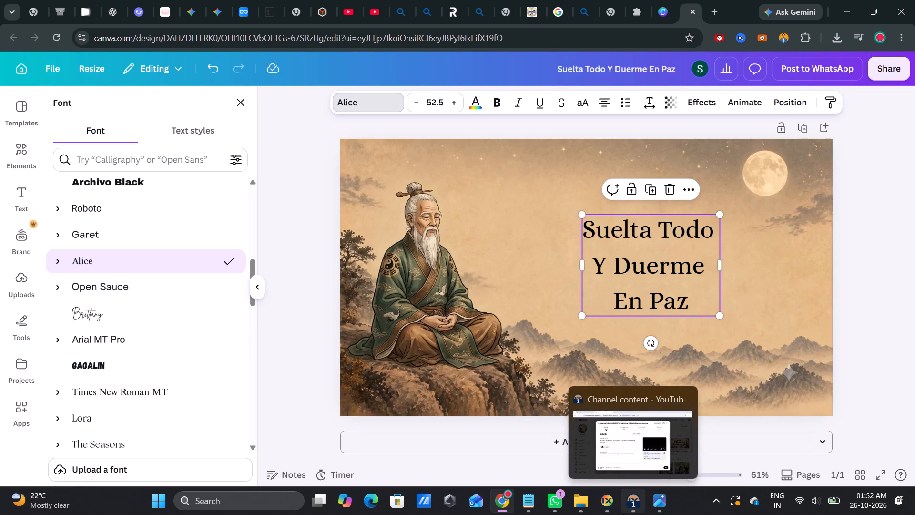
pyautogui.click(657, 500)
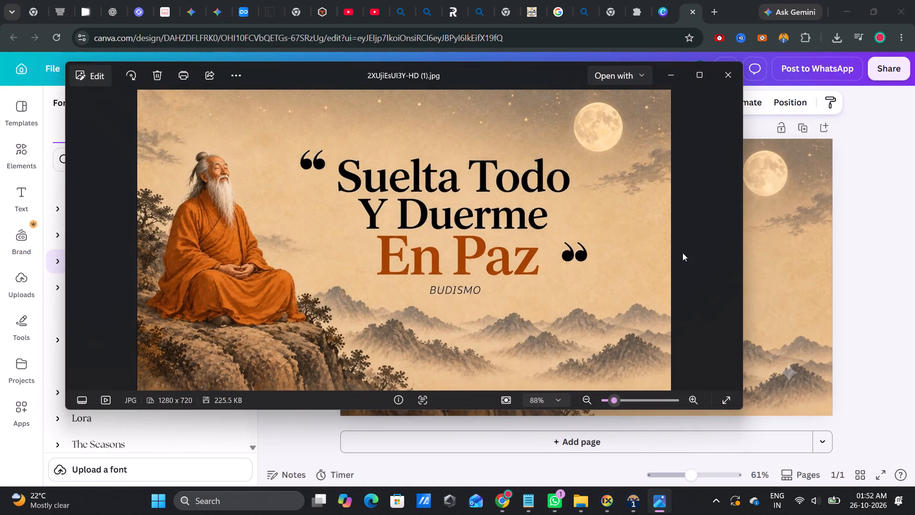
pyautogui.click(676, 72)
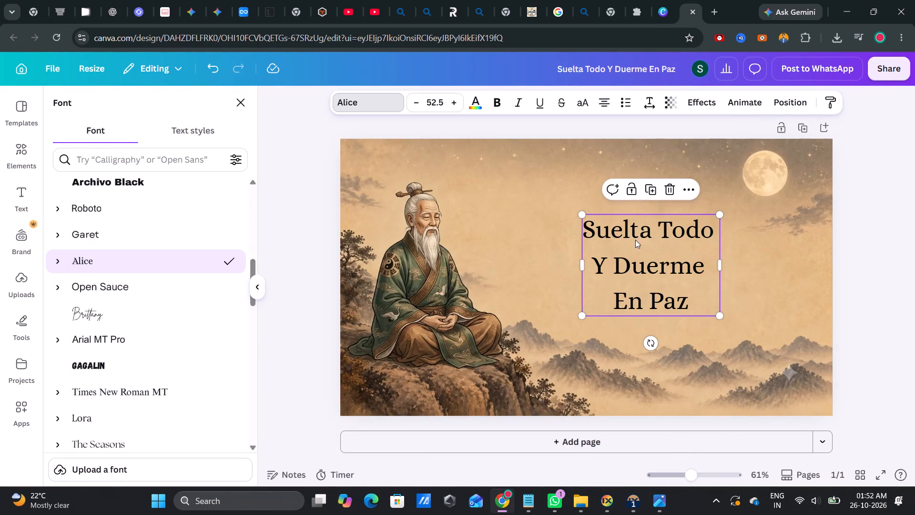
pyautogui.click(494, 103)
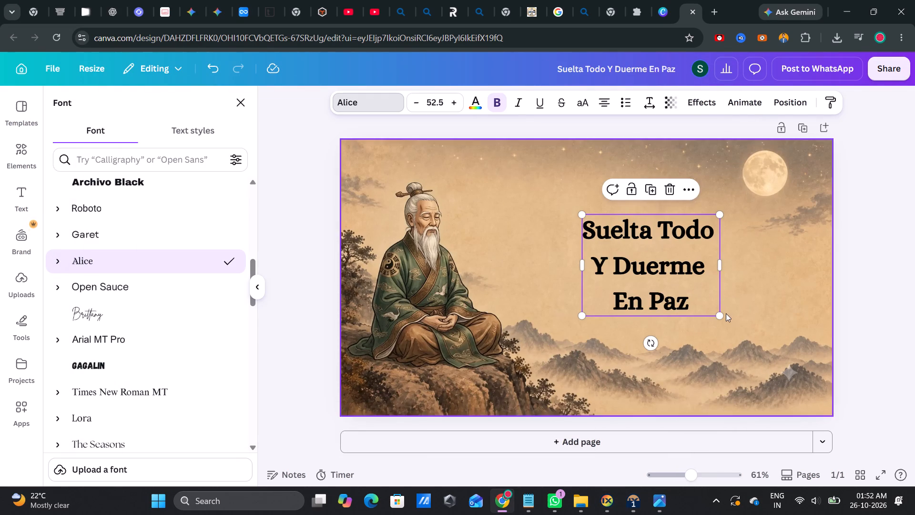
# Enlarge the phrase to a font size of about 67.6 and shift it slightly up and towards the Tao character.
pyautogui.moveTo(719, 318); pyautogui.dragTo(760, 345)
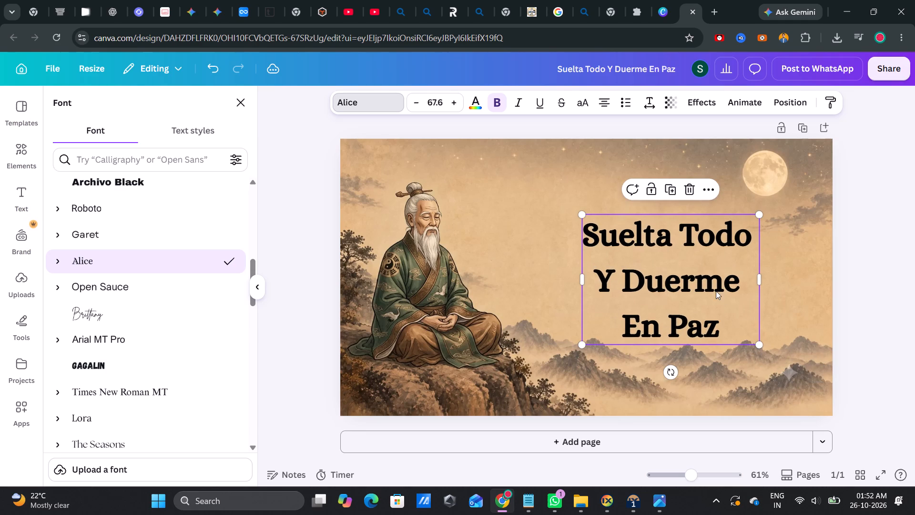
pyautogui.moveTo(716, 290); pyautogui.dragTo(692, 270)
# Enclose the phrase in quotation marks, opening before "Suelta" and closing after "Paz".
pyautogui.click(563, 205)
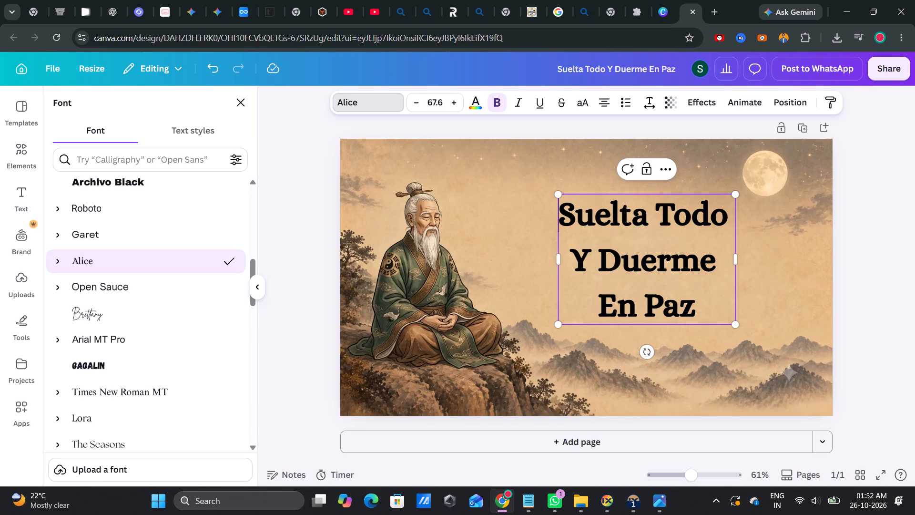
pyautogui.click(563, 214)
pyautogui.hotkey('shift', '"')
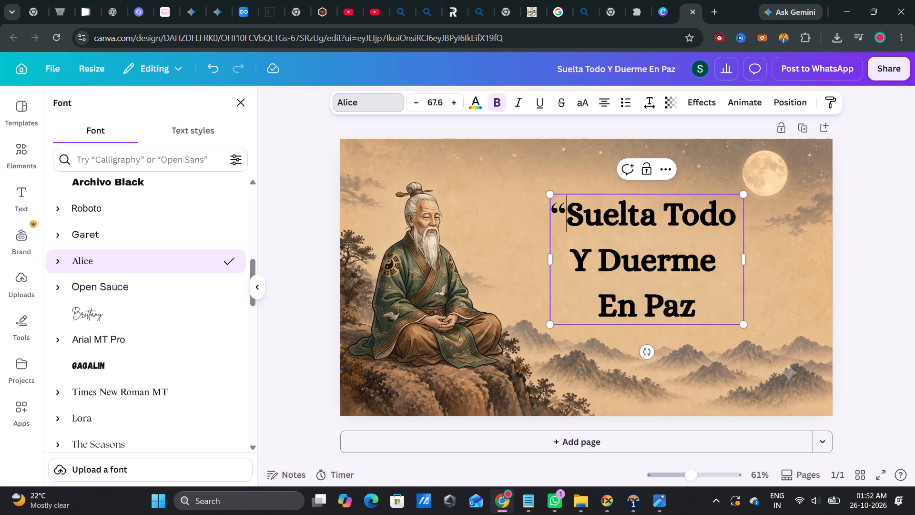
pyautogui.click(724, 306)
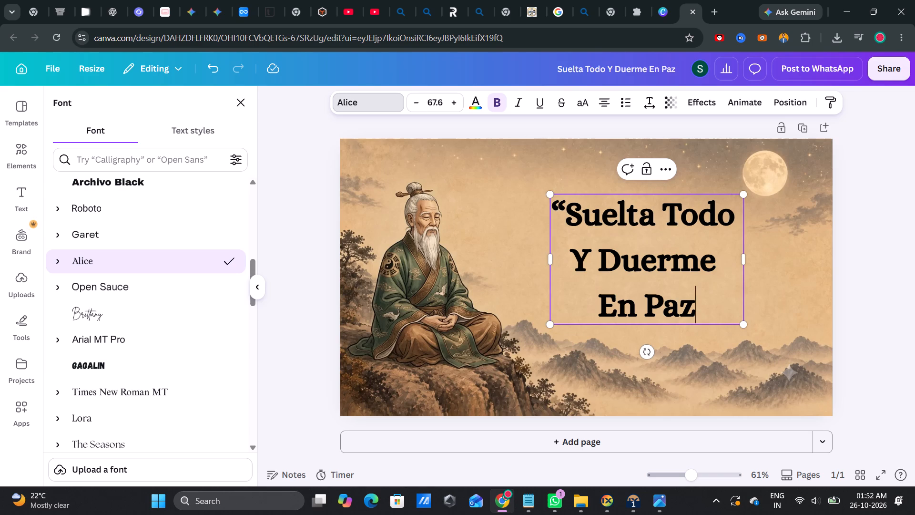
pyautogui.hotkey('shift', '"')
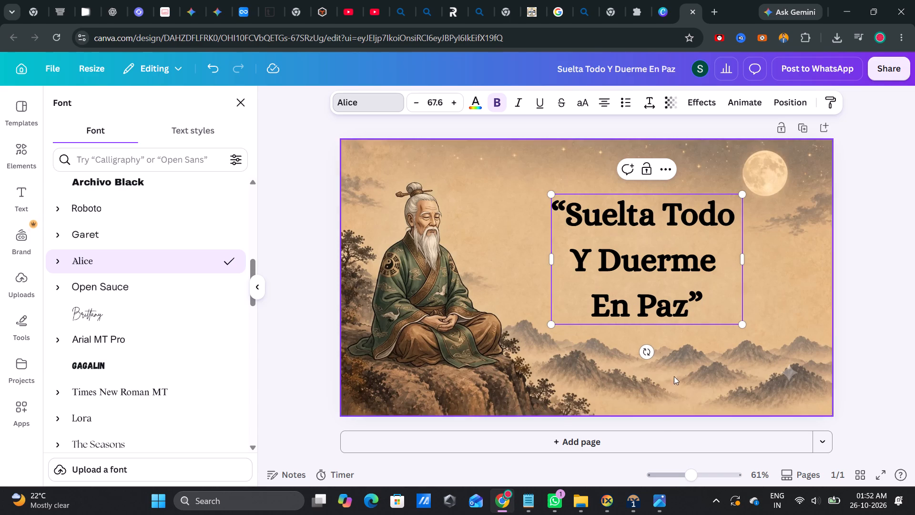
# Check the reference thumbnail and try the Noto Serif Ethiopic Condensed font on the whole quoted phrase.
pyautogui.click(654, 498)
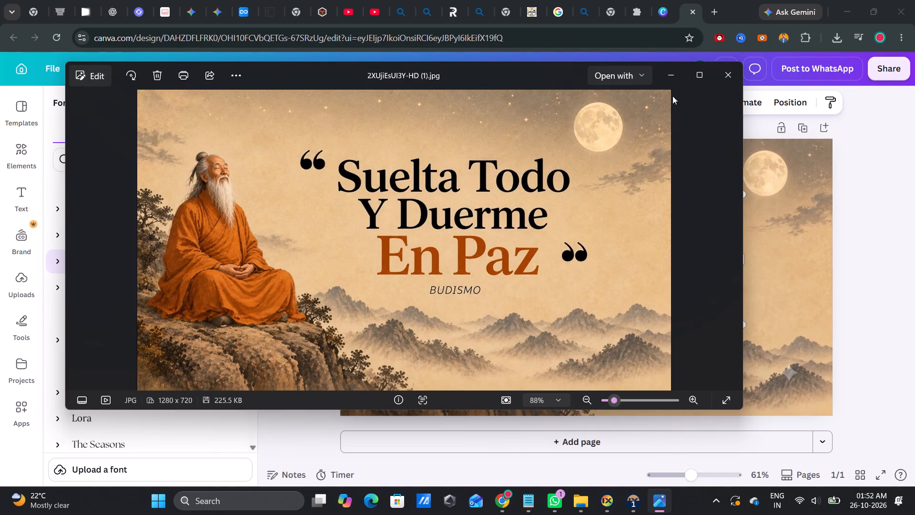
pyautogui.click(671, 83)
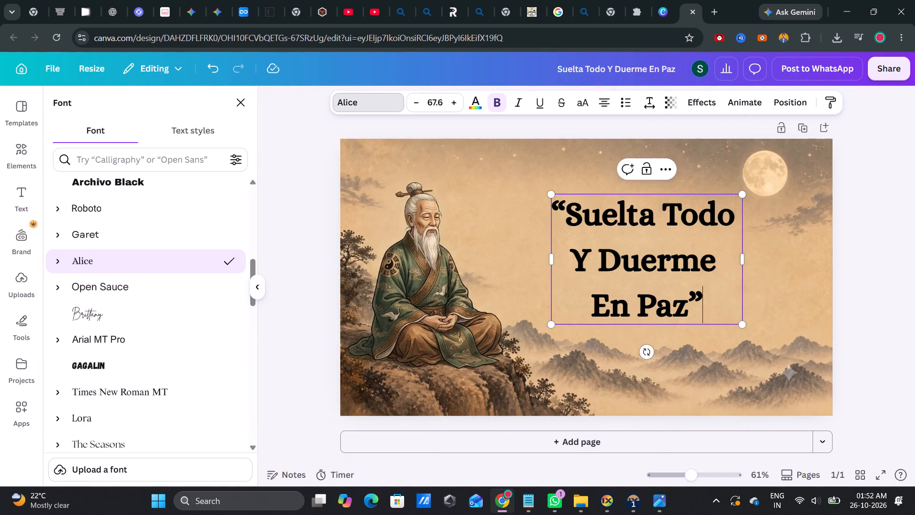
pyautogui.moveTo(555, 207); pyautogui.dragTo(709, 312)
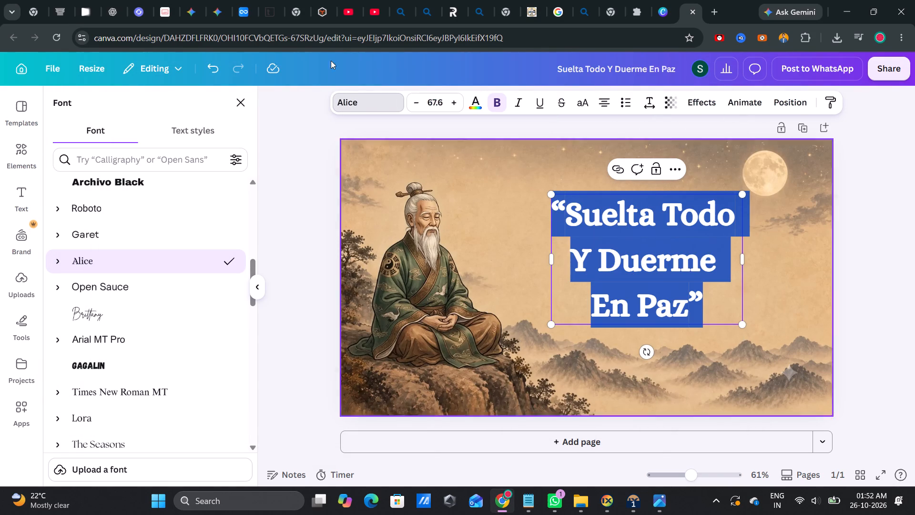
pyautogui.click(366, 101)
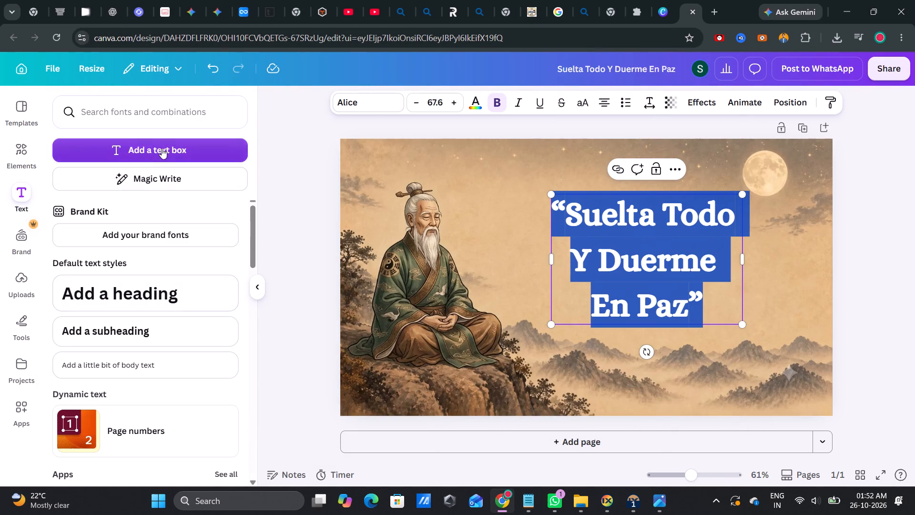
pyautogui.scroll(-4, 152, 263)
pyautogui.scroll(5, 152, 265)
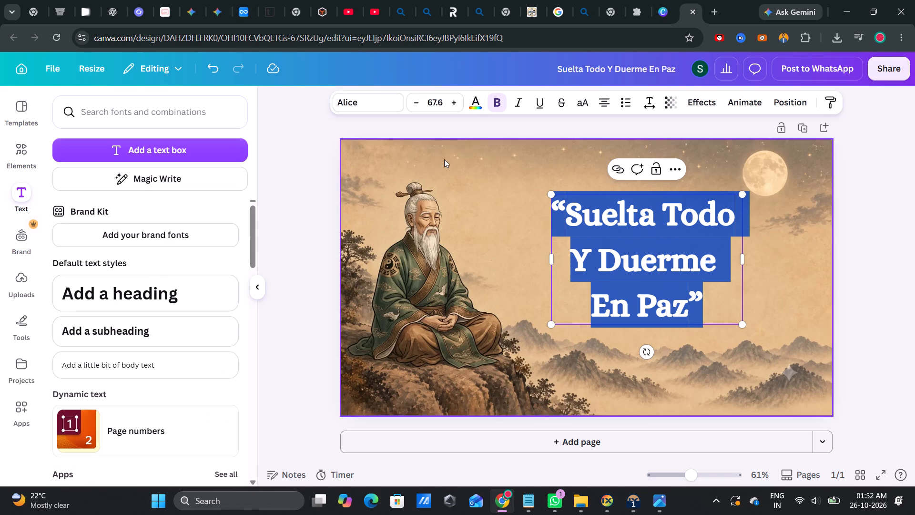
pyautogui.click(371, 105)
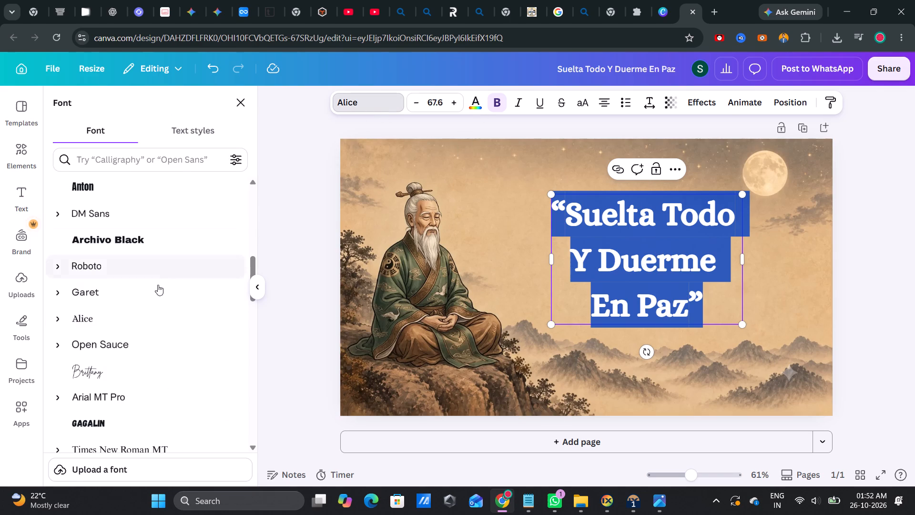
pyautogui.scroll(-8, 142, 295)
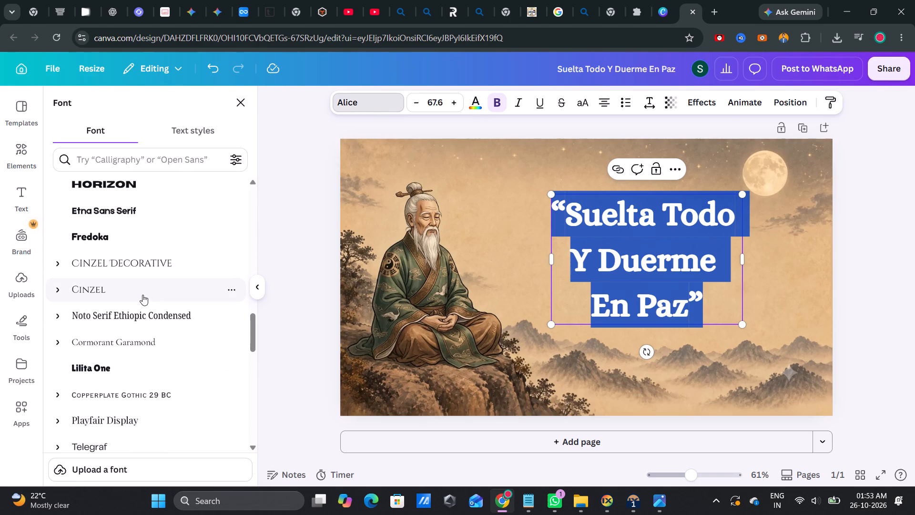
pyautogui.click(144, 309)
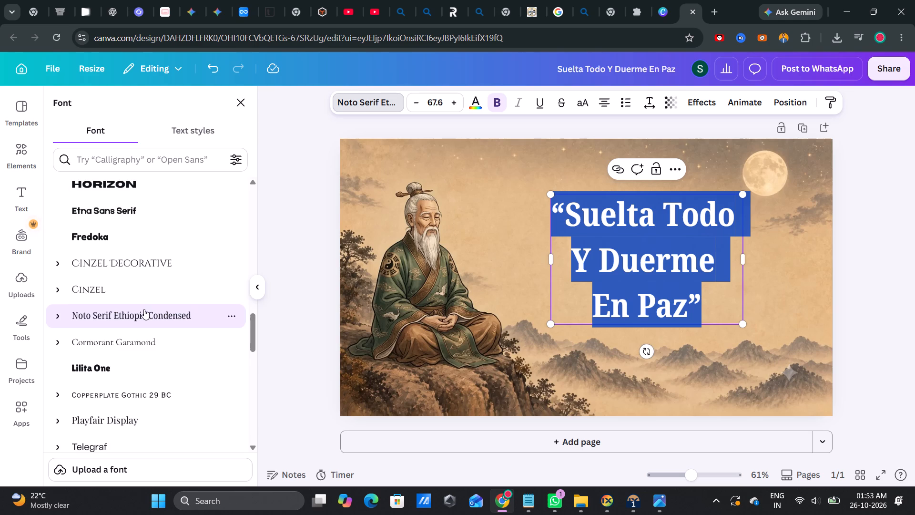
# Set the whole phrase in the Yeseva One font, comparing it with XB Niloofar before settling on it.
pyautogui.scroll(-2, 144, 309)
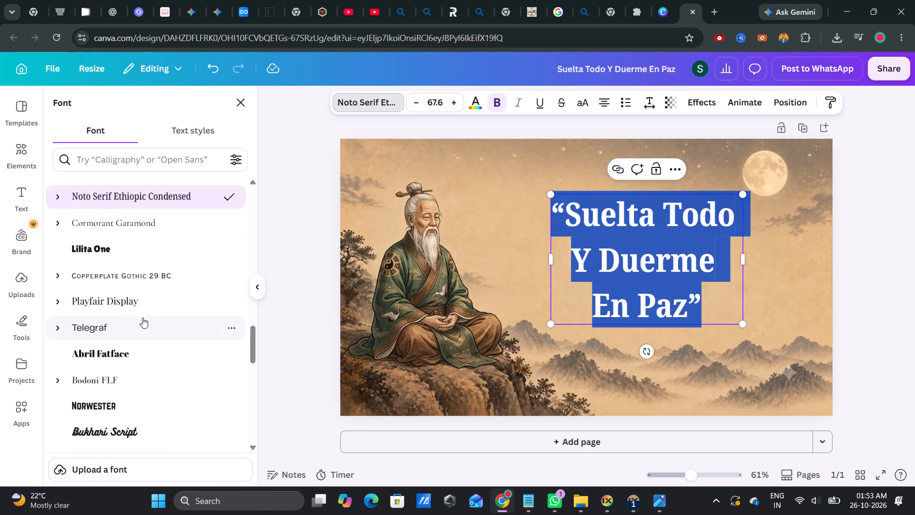
pyautogui.scroll(-3, 142, 318)
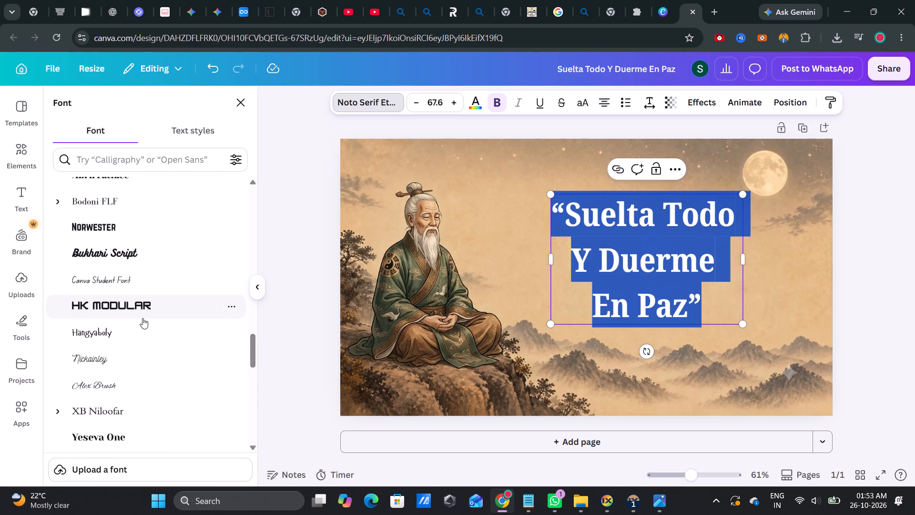
pyautogui.scroll(-2, 146, 333)
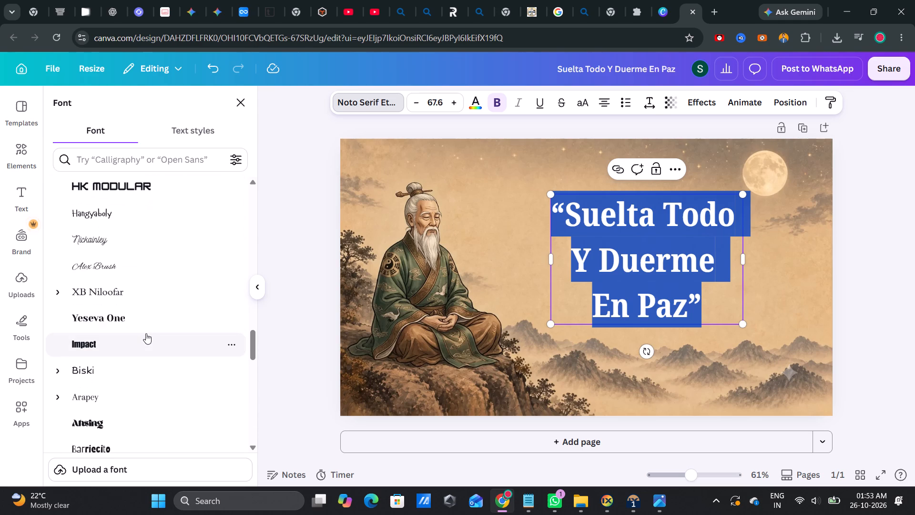
pyautogui.click(156, 313)
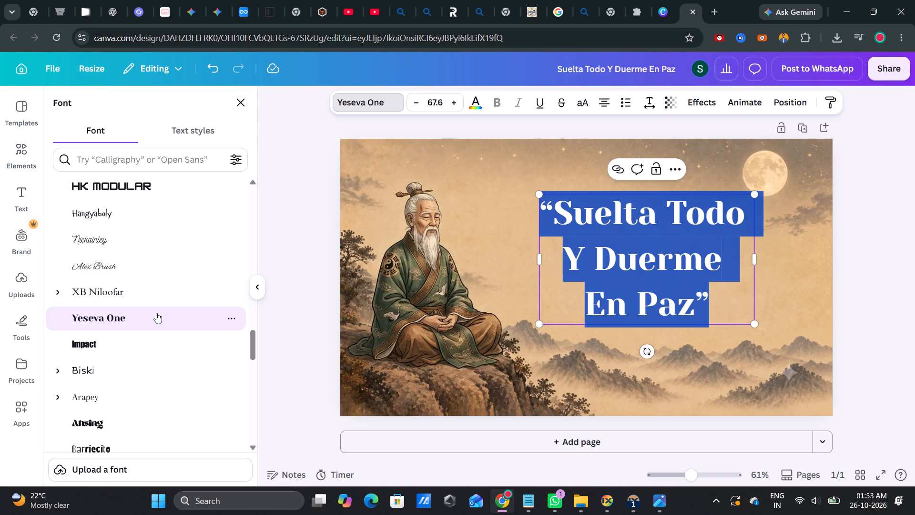
pyautogui.click(116, 294)
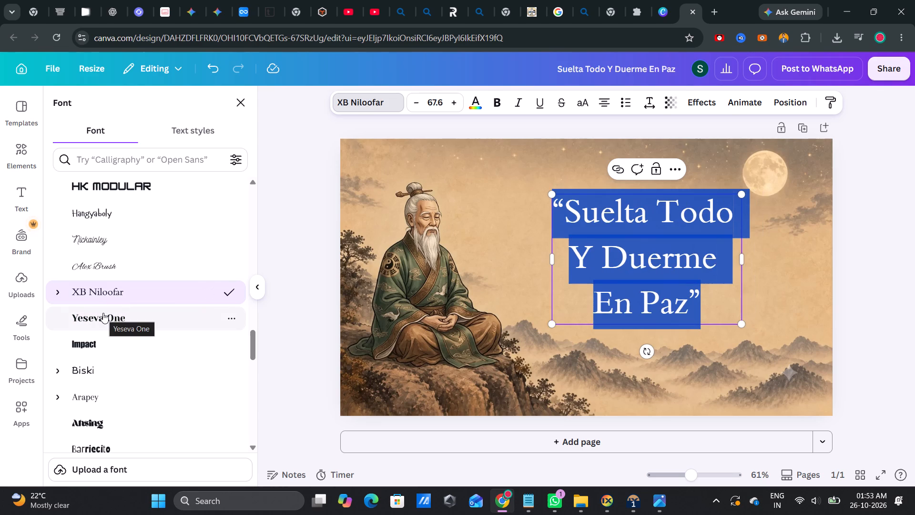
pyautogui.click(103, 313)
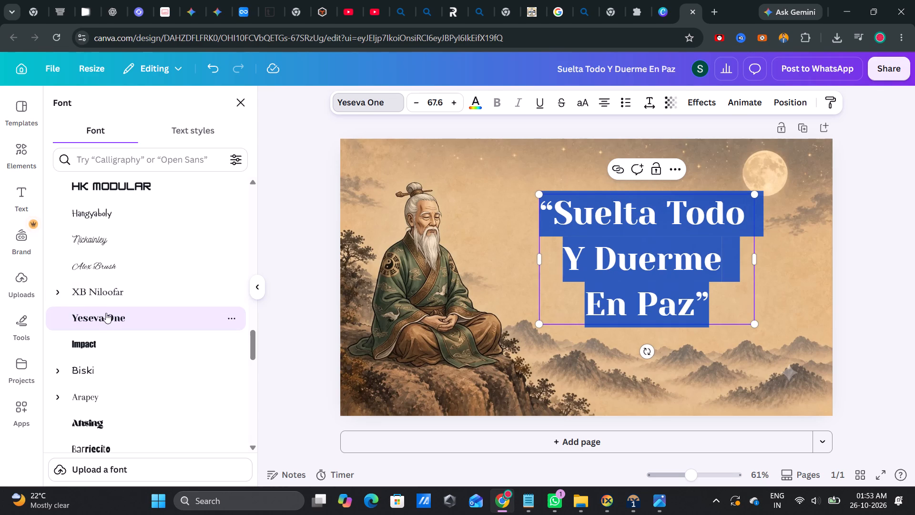
# View the phrase unselected on the image and compare its styling with the reference thumbnail.
pyautogui.click(579, 386)
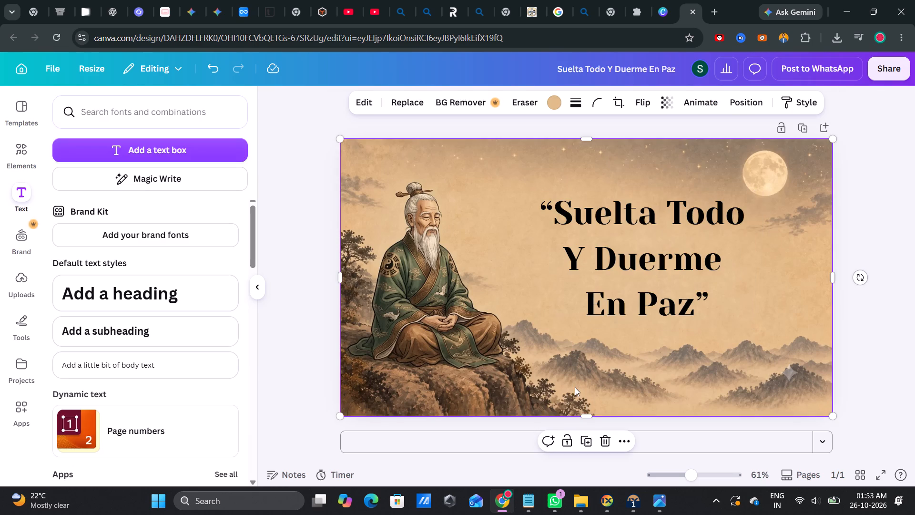
pyautogui.click(627, 313)
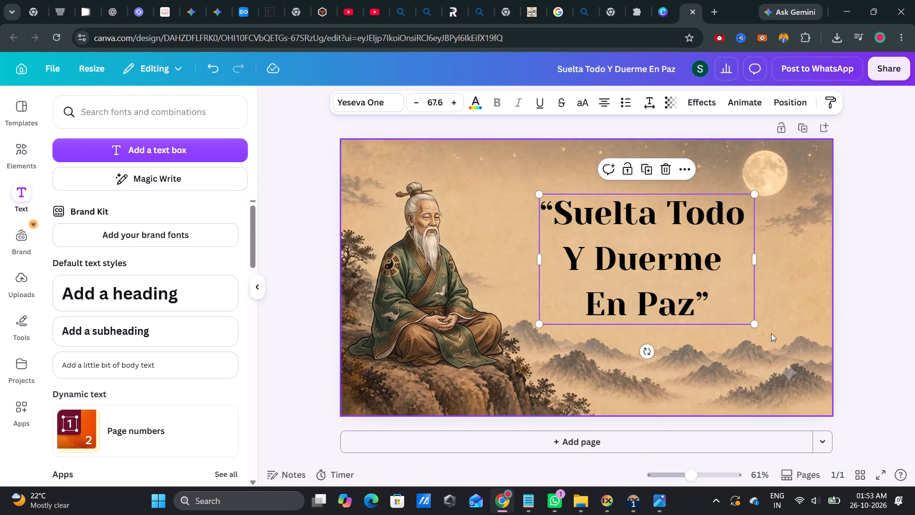
pyautogui.click(652, 514)
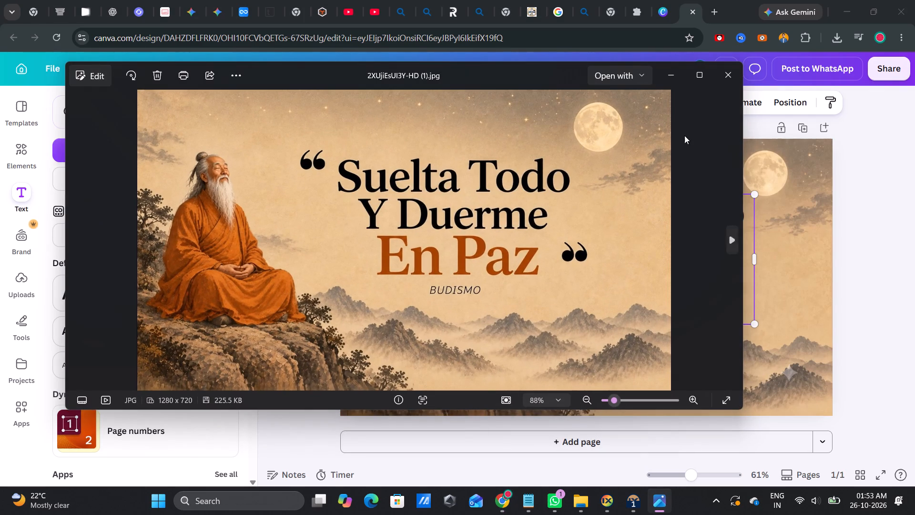
pyautogui.click(676, 78)
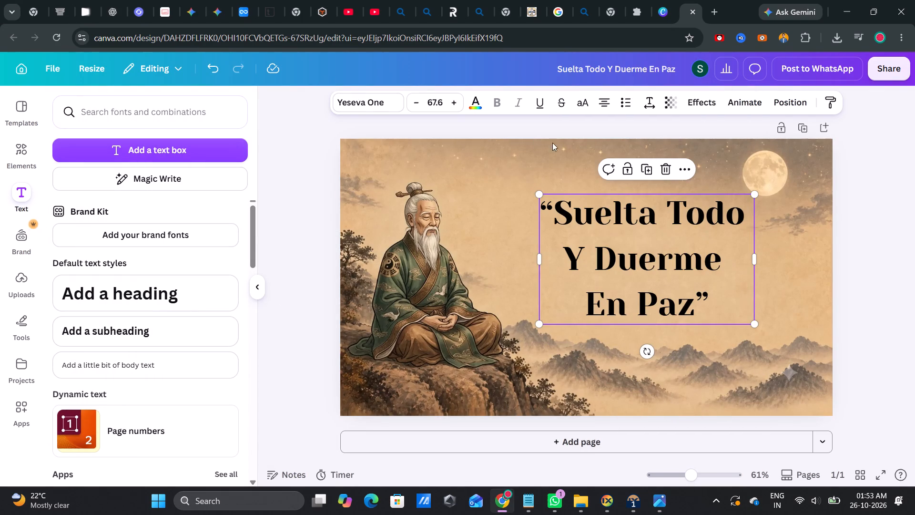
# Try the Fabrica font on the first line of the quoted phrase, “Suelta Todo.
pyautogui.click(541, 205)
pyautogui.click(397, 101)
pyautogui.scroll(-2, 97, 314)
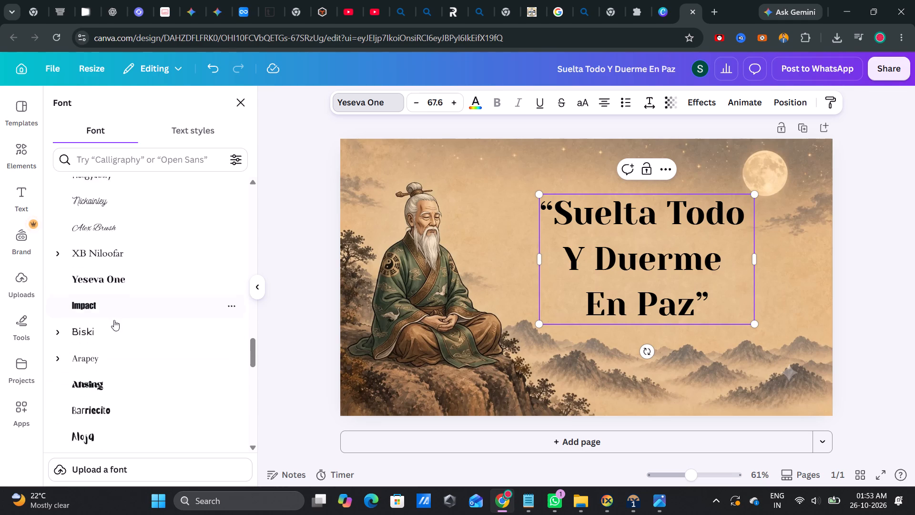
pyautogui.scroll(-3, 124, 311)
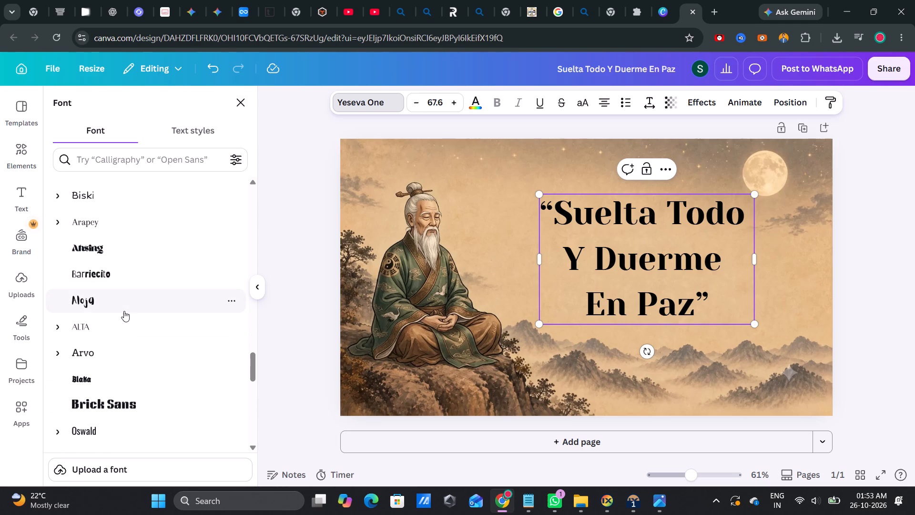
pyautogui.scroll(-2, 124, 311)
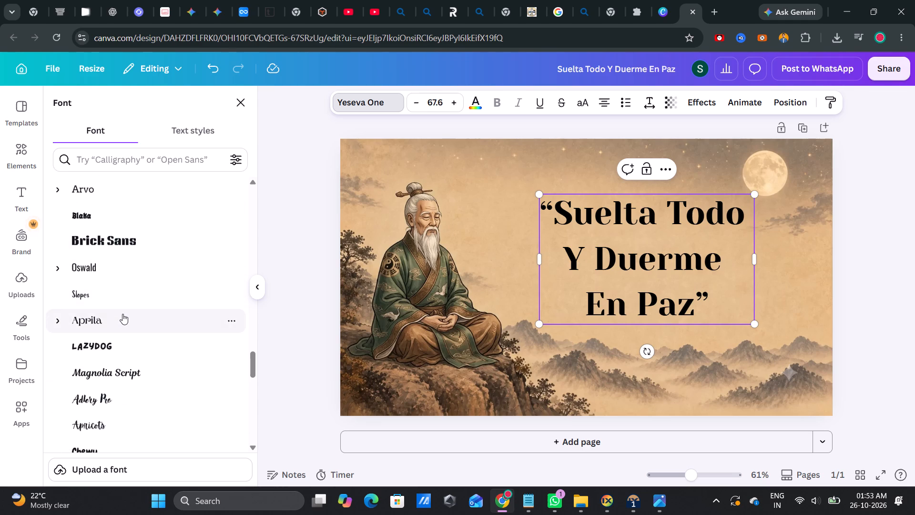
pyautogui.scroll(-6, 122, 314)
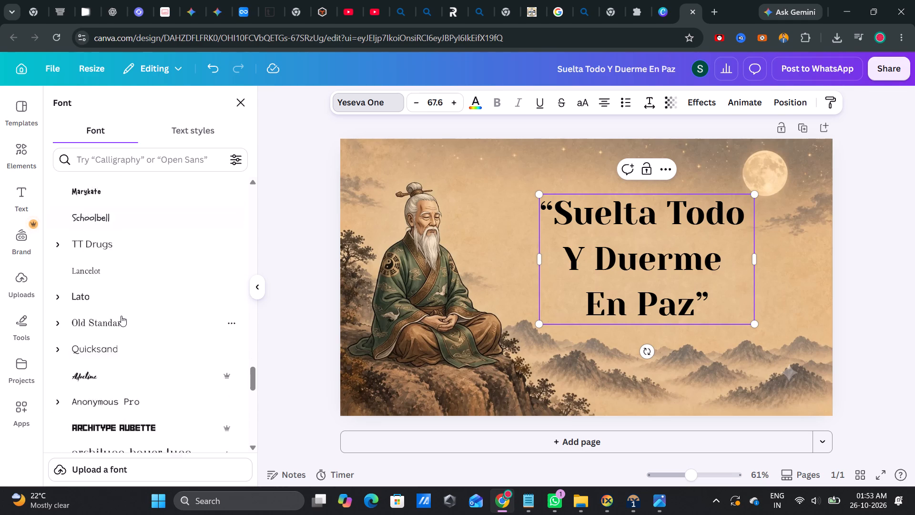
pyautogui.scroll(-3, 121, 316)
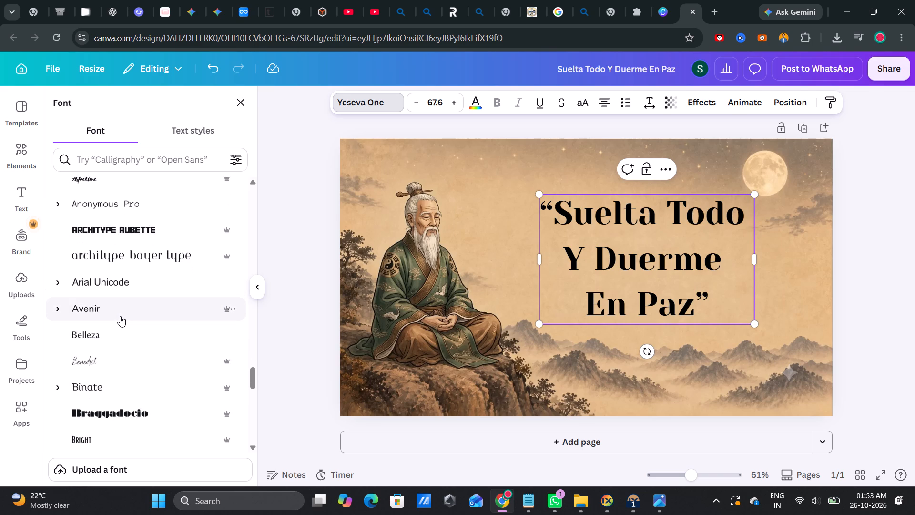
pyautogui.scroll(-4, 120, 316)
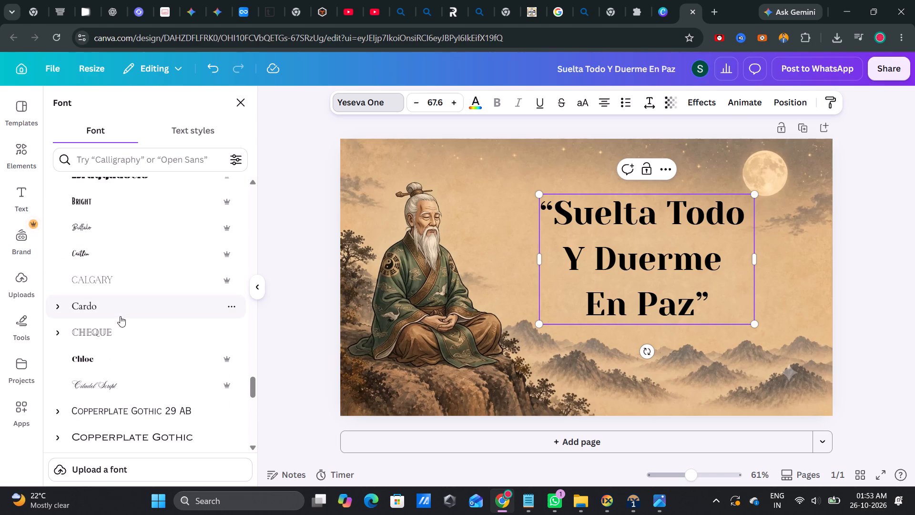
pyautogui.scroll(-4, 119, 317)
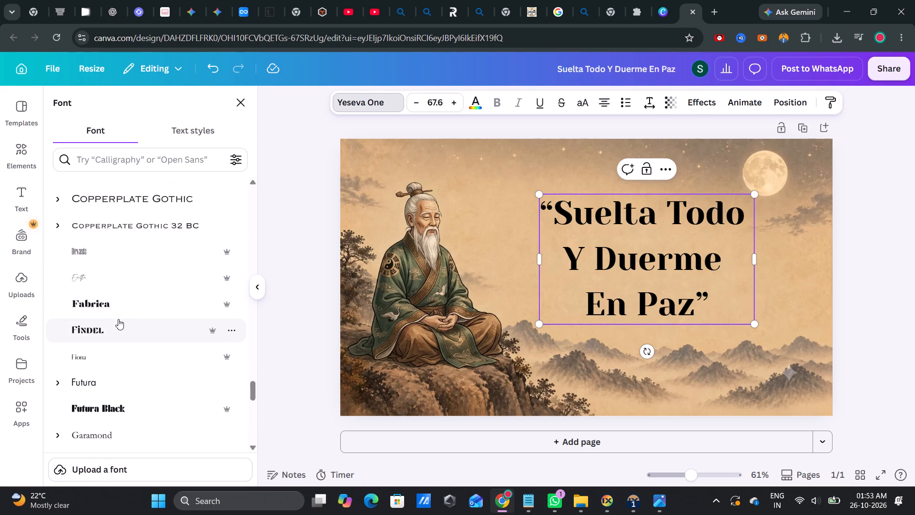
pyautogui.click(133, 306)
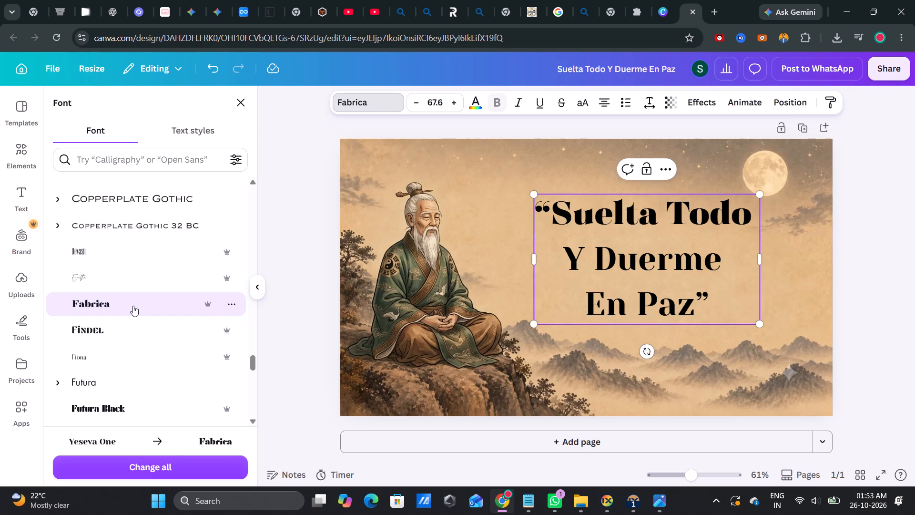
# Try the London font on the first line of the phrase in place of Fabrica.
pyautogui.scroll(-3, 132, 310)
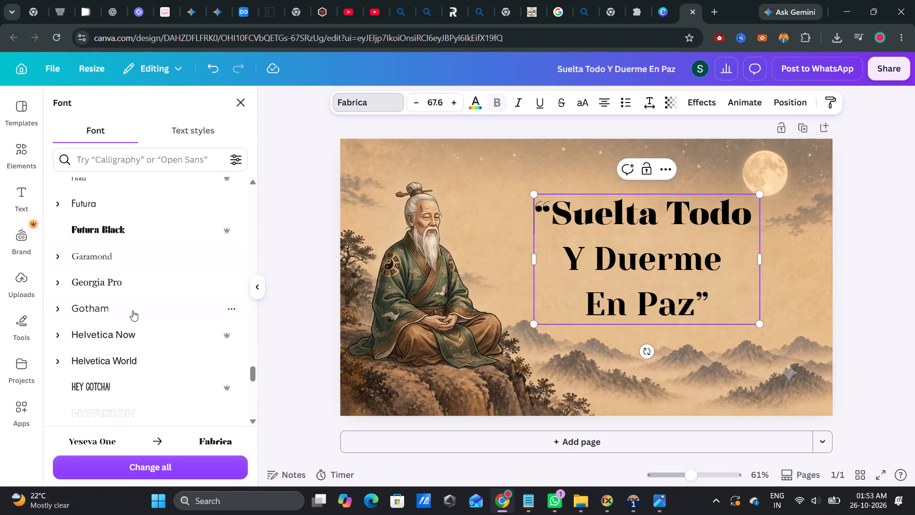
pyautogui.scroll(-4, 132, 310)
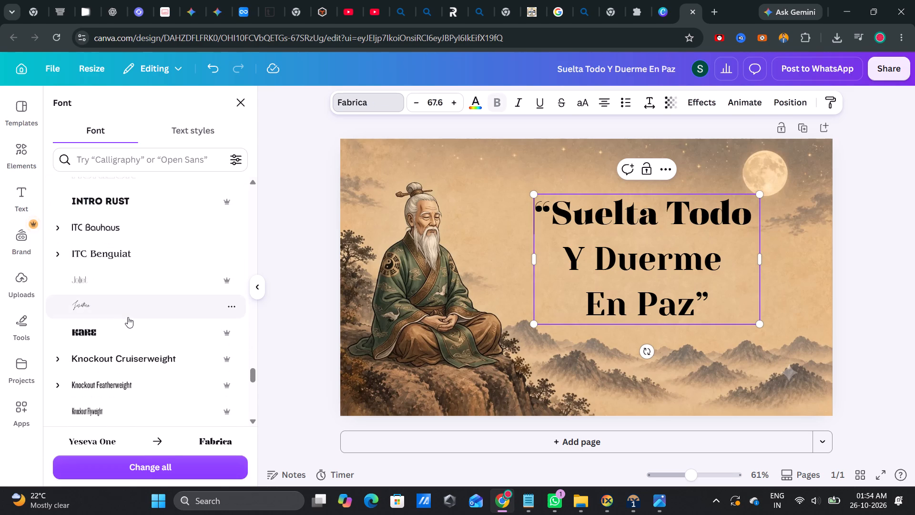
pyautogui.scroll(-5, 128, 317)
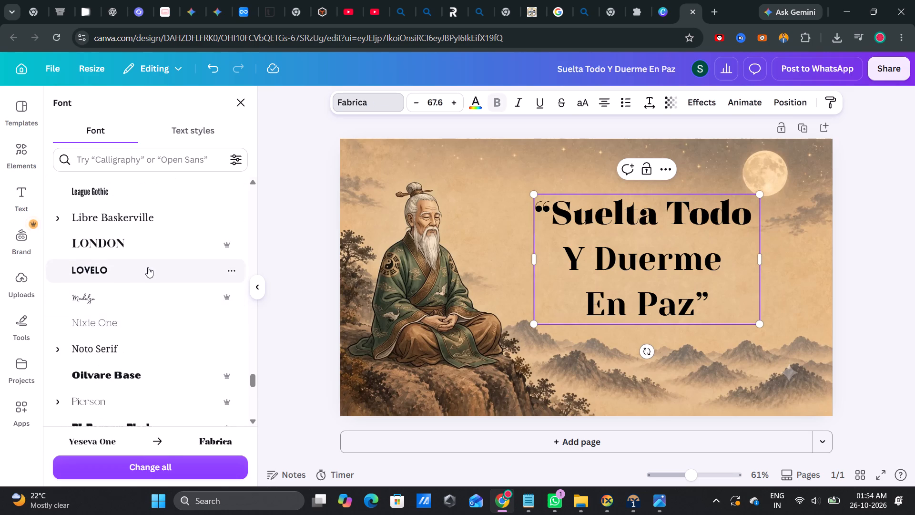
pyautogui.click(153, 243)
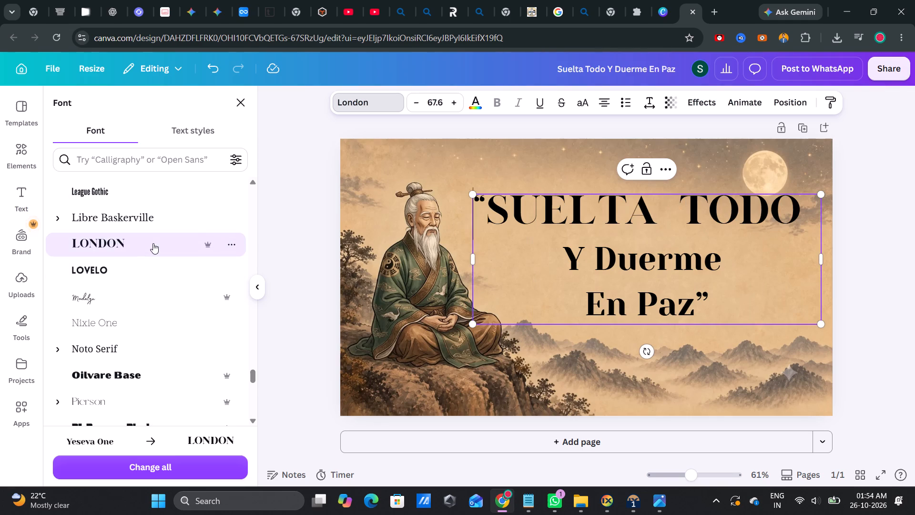
# Look through the remaining decorative and English fonts for a serif closer to the reference thumbnail's lettering.
pyautogui.scroll(-2, 147, 314)
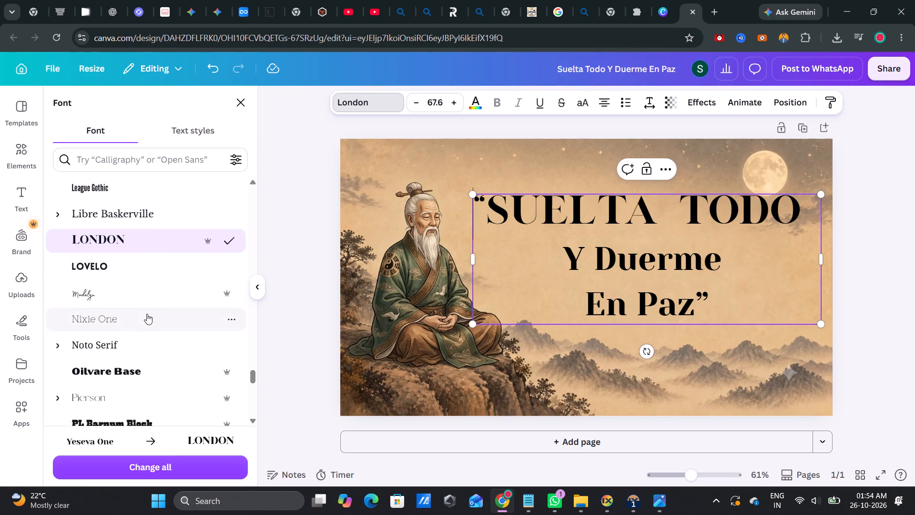
pyautogui.scroll(-6, 147, 314)
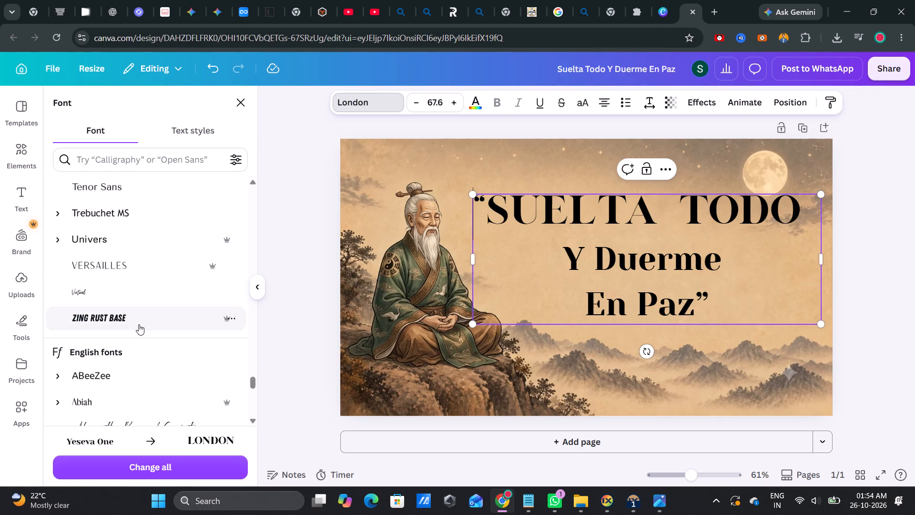
pyautogui.scroll(-6, 139, 324)
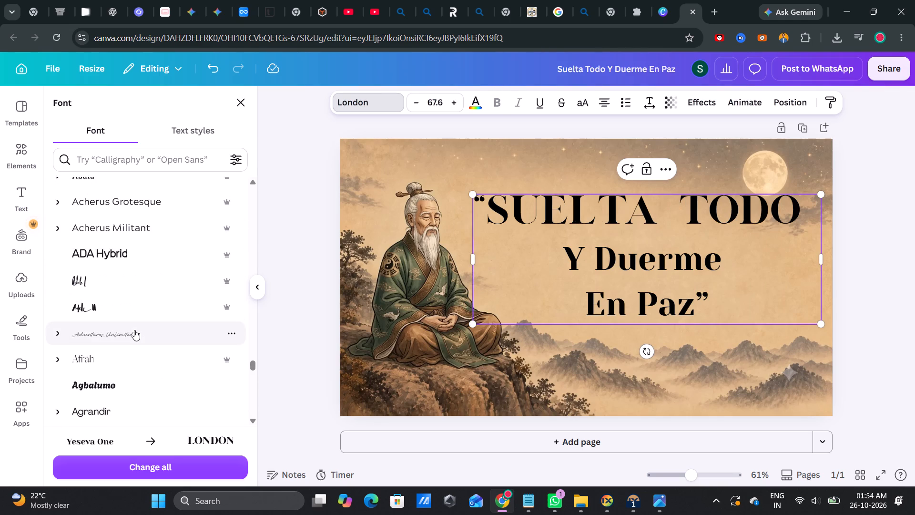
pyautogui.scroll(-3, 134, 331)
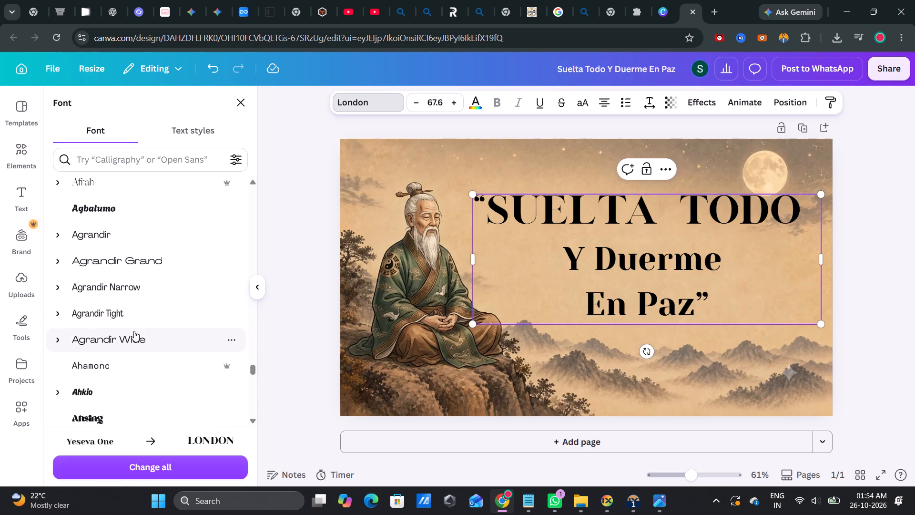
pyautogui.scroll(-3, 133, 332)
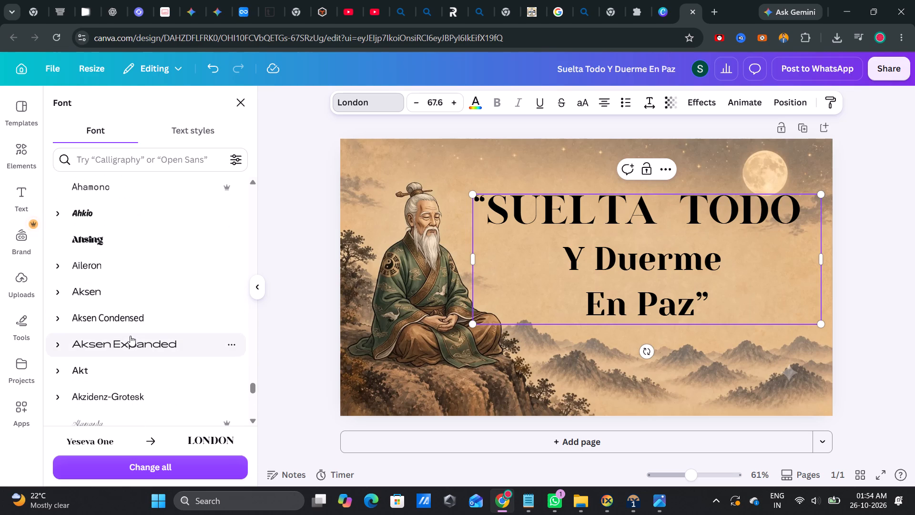
pyautogui.scroll(-2, 128, 338)
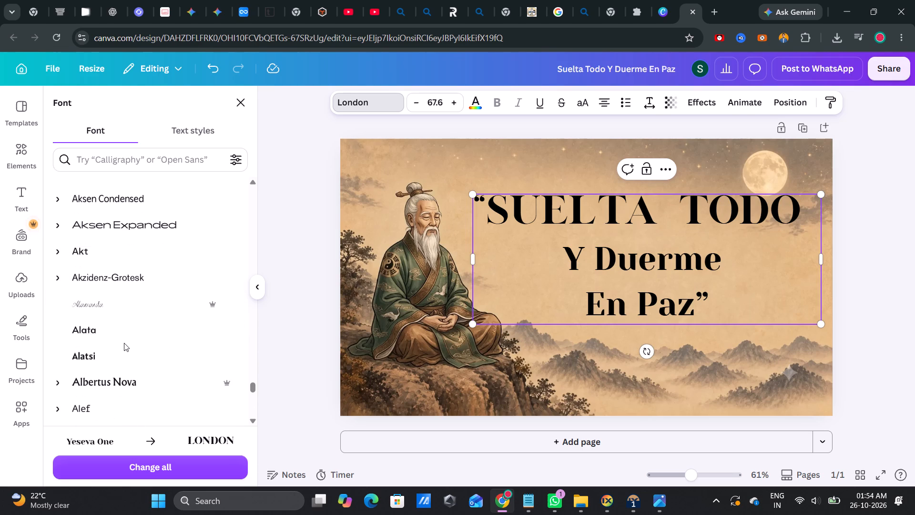
pyautogui.scroll(-2, 124, 343)
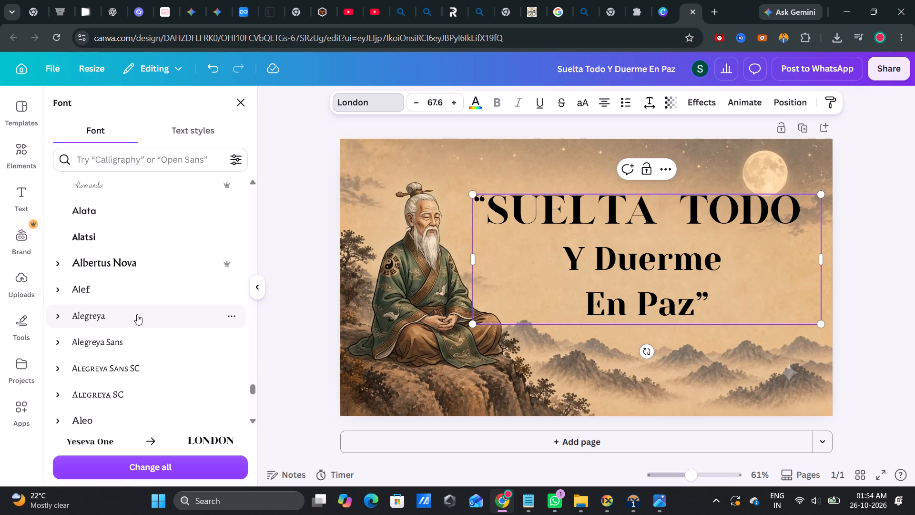
pyautogui.scroll(-3, 137, 314)
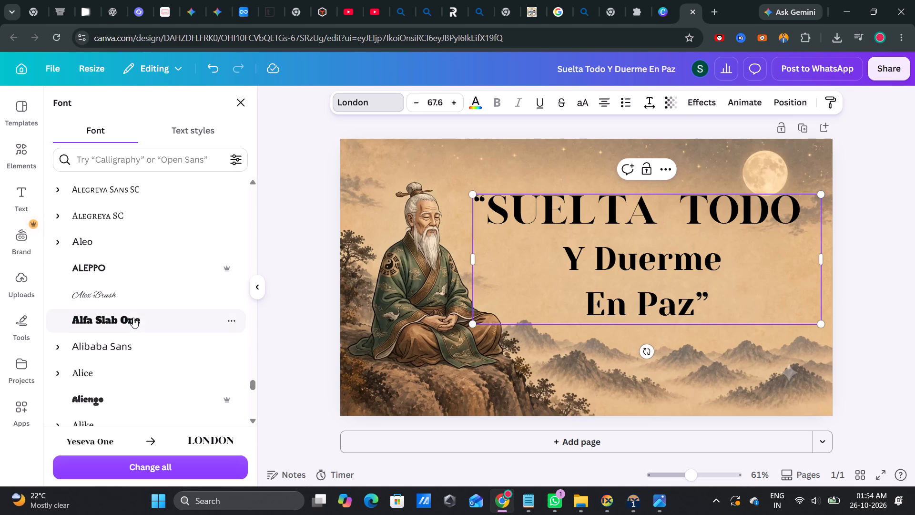
pyautogui.scroll(-4, 132, 320)
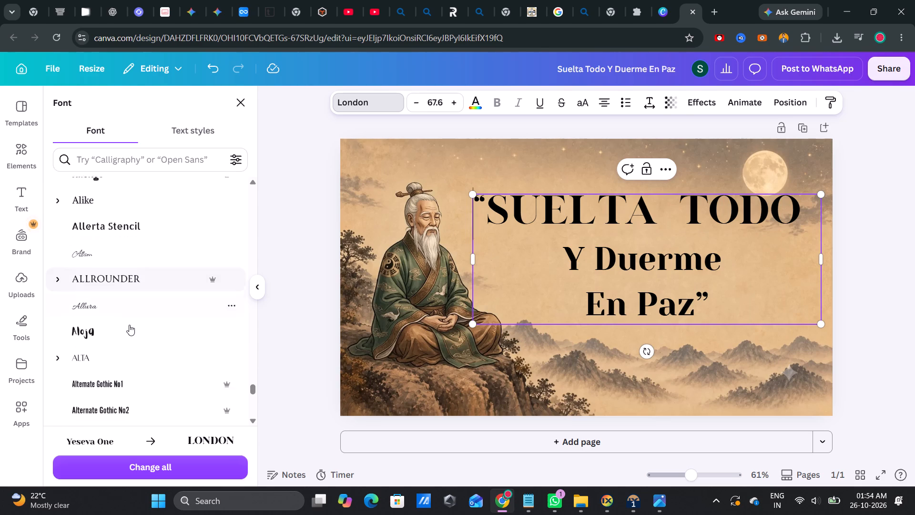
pyautogui.scroll(-3, 126, 328)
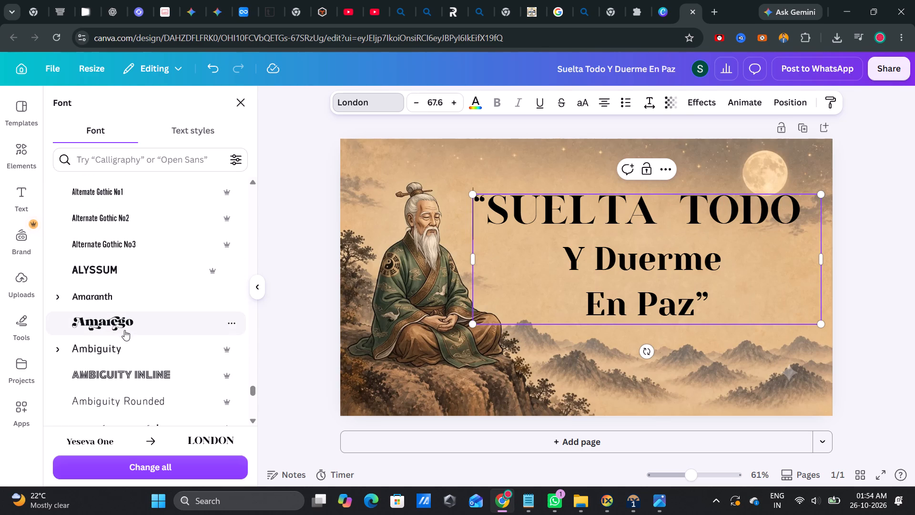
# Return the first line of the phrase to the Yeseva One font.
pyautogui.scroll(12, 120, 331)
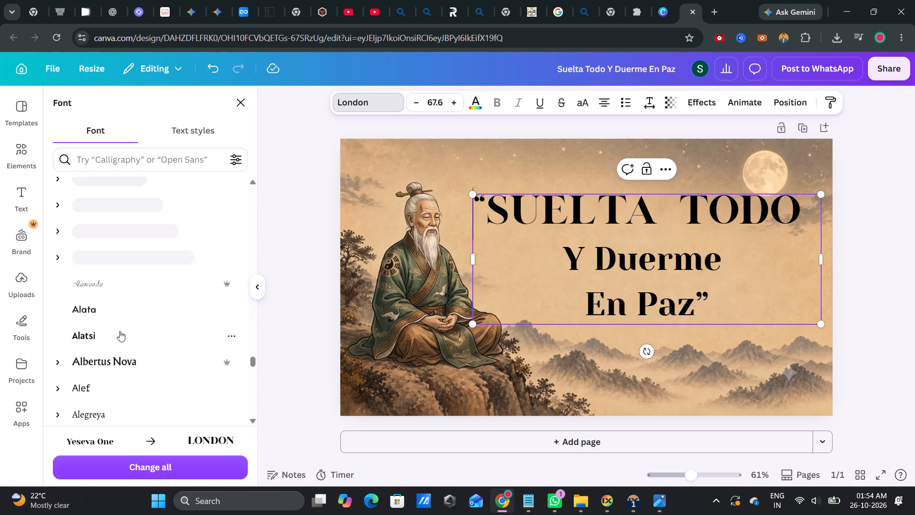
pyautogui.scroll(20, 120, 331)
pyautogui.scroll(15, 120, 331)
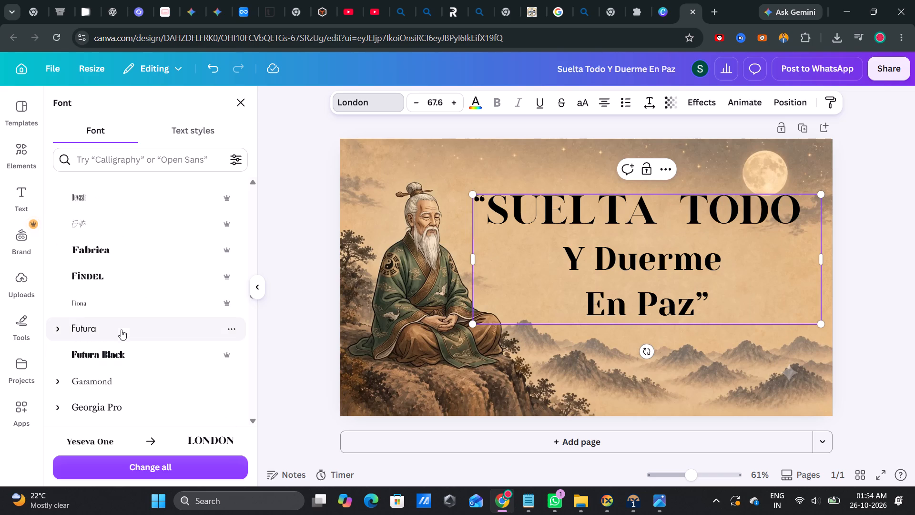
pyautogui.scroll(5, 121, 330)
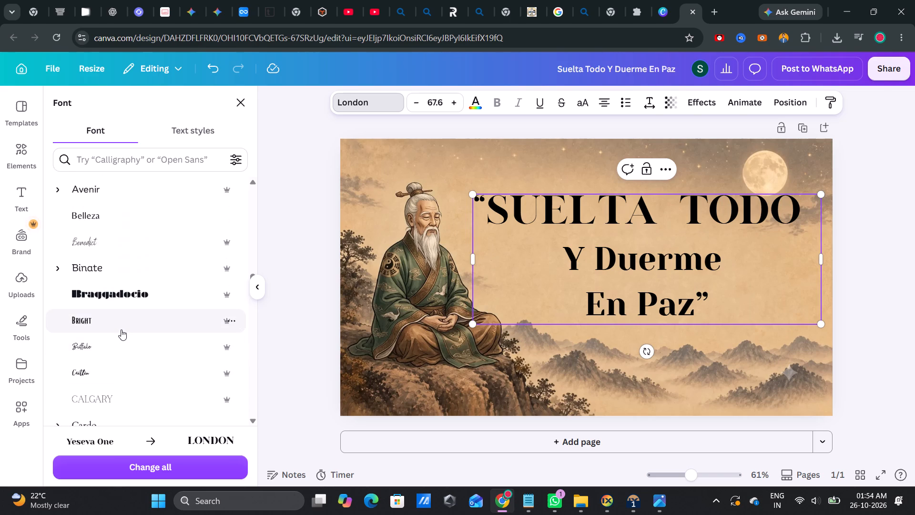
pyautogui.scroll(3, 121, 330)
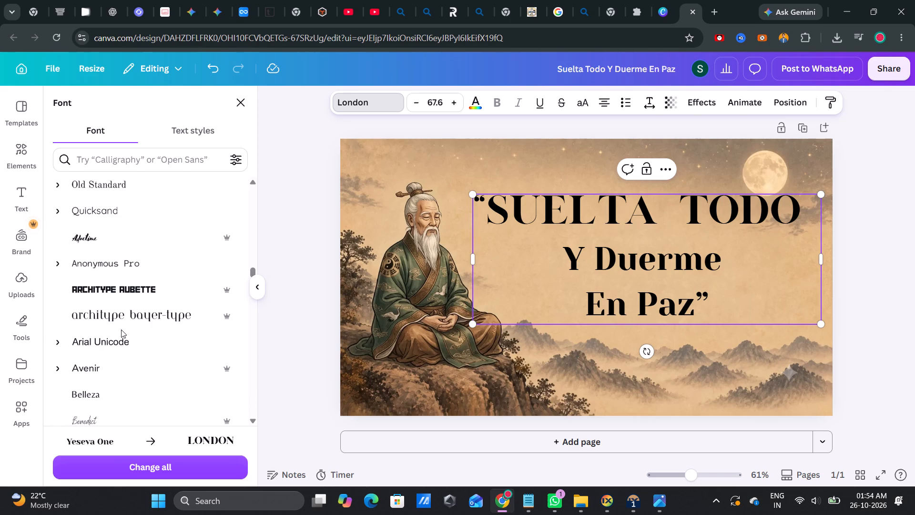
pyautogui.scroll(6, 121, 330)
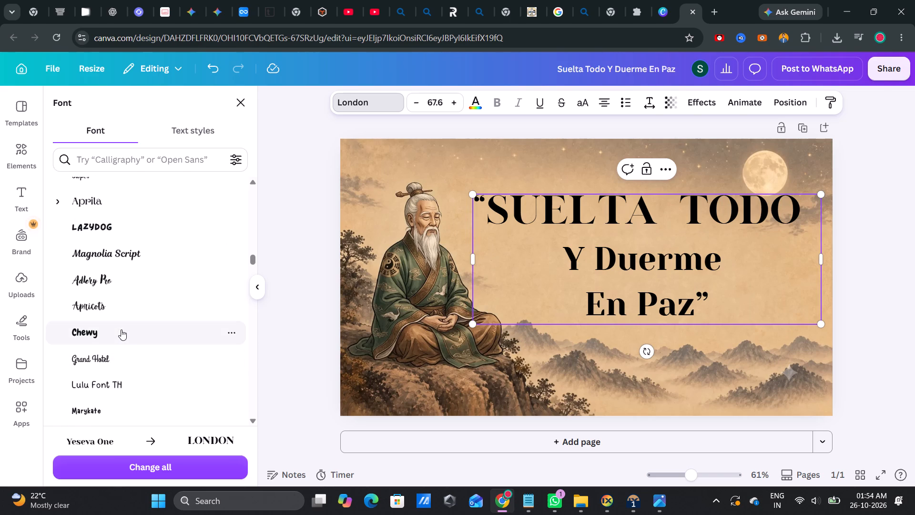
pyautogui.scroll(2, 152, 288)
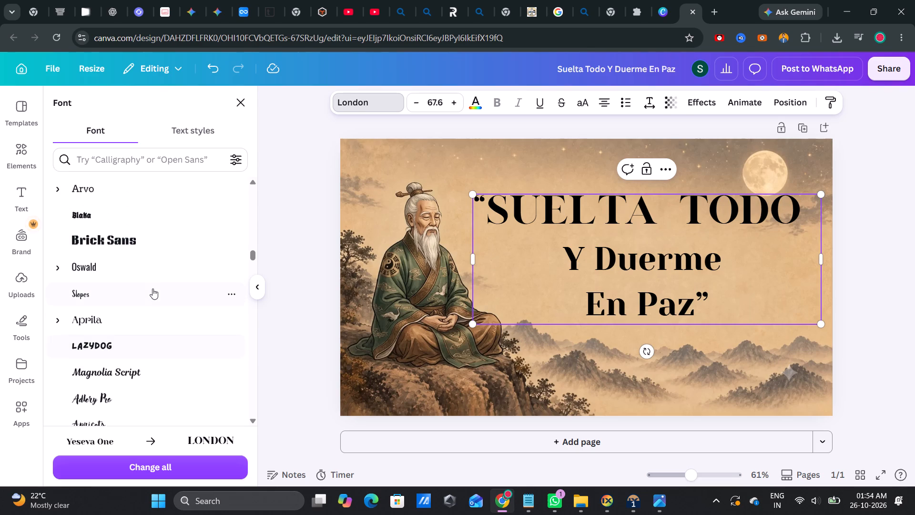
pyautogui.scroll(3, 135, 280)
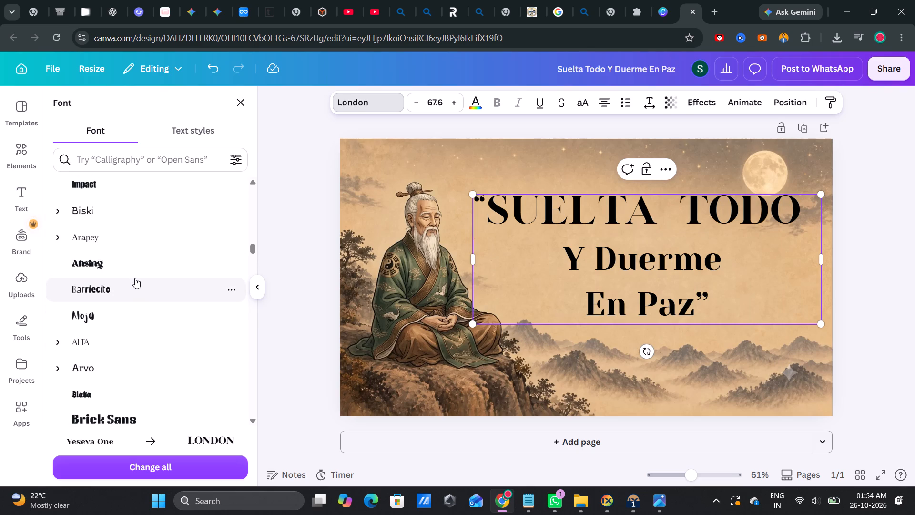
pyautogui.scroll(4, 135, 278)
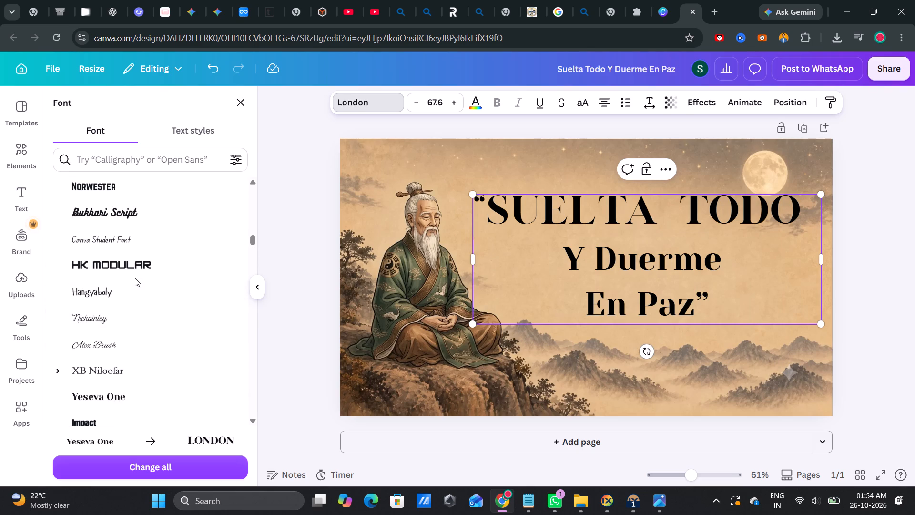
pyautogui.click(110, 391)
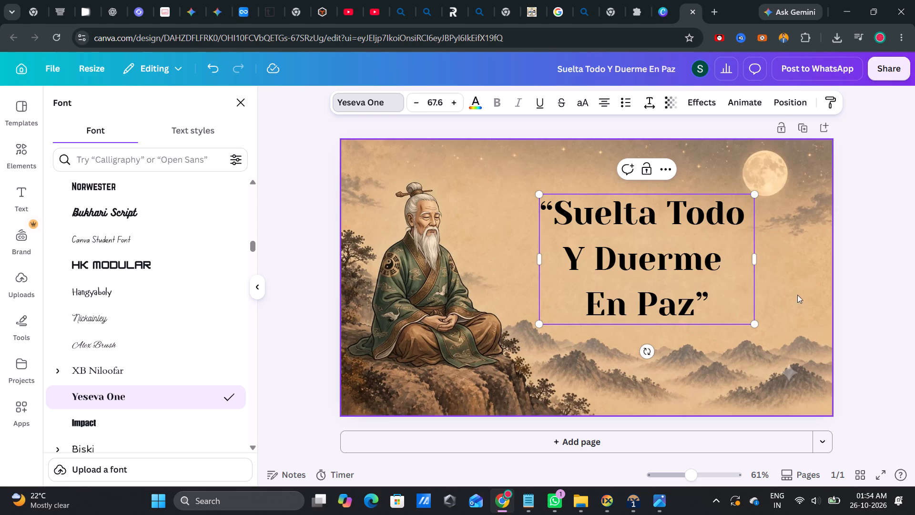
# Check the reference thumbnail and enlarge the words “En Paz” in the quoted phrase to font size 76.6.
pyautogui.click(736, 309)
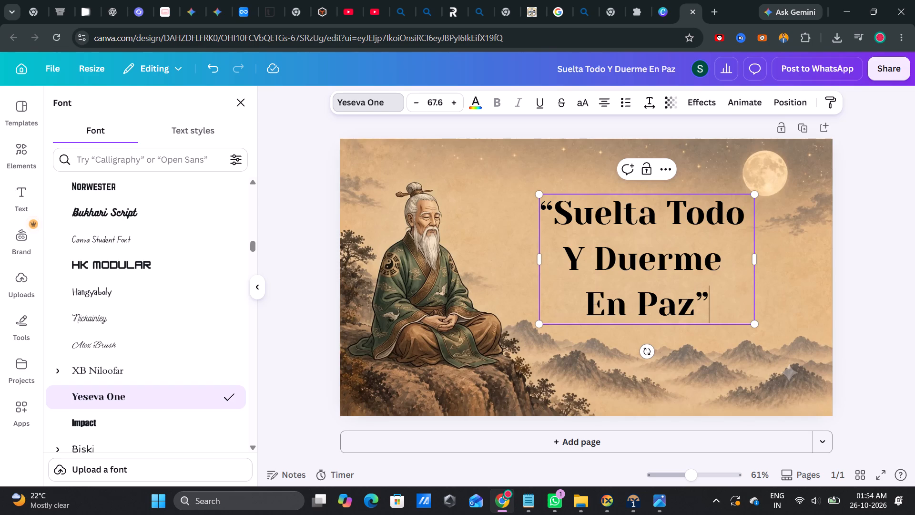
pyautogui.moveTo(588, 312); pyautogui.dragTo(688, 291)
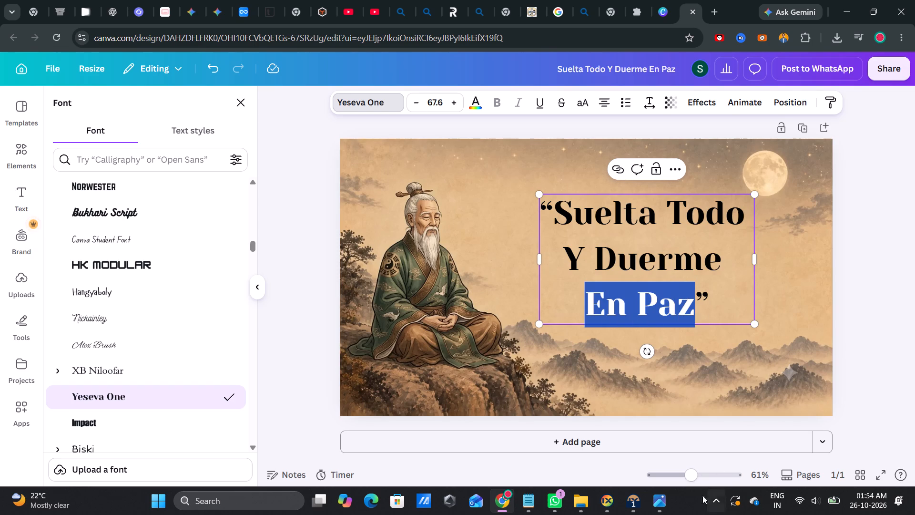
pyautogui.click(656, 504)
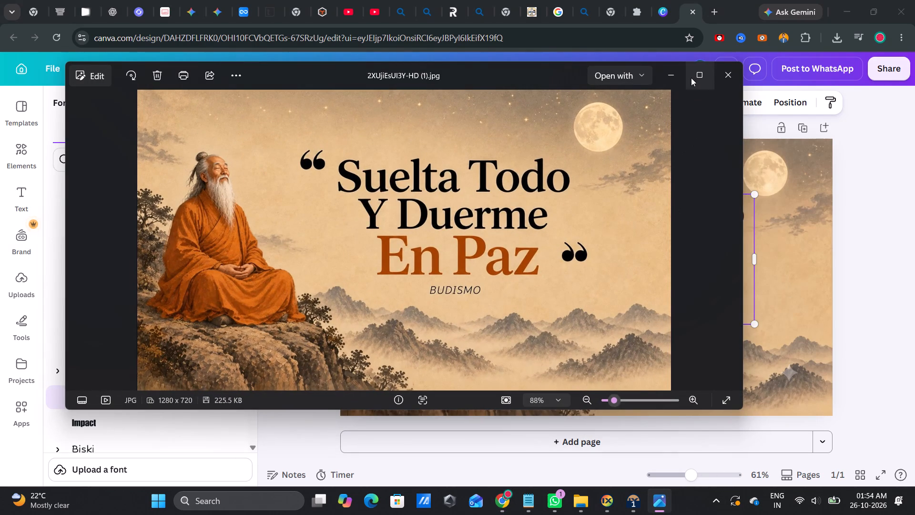
pyautogui.click(671, 81)
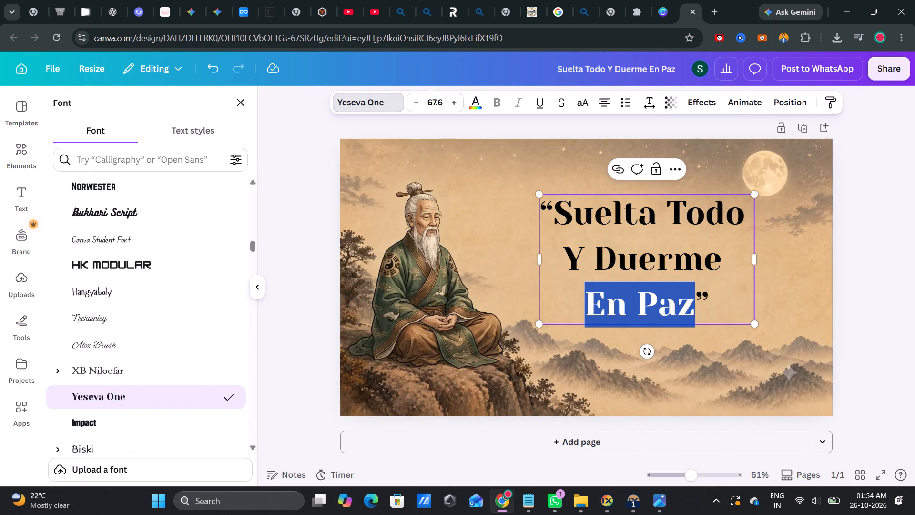
pyautogui.click(454, 102)
pyautogui.tripleClick(454, 102)
pyautogui.tripleClick(454, 102)
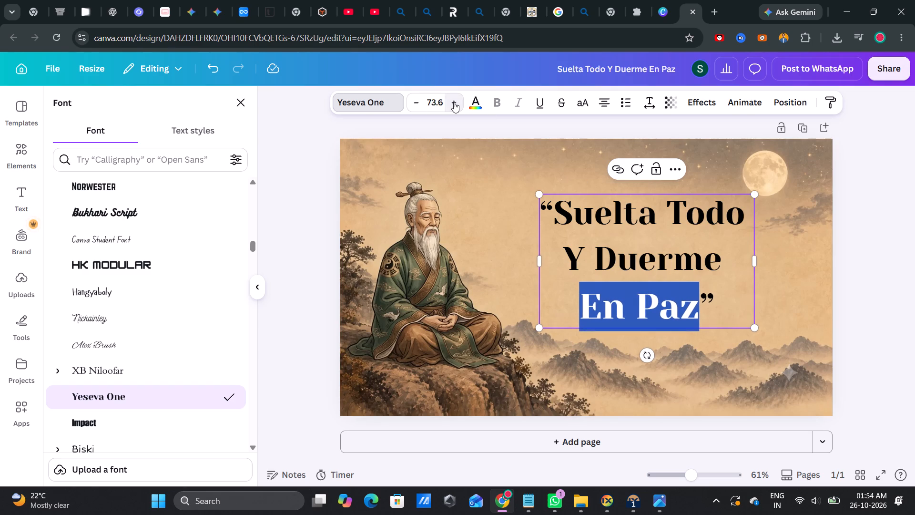
pyautogui.doubleClick(454, 102)
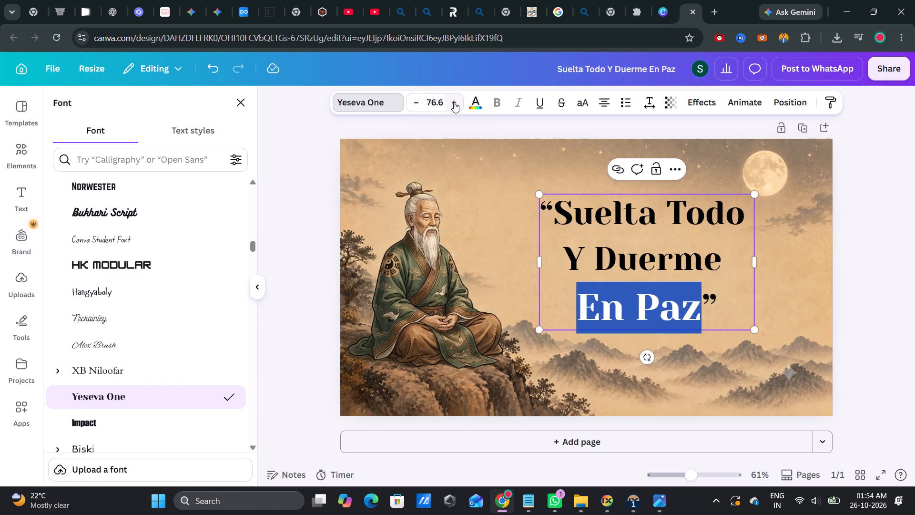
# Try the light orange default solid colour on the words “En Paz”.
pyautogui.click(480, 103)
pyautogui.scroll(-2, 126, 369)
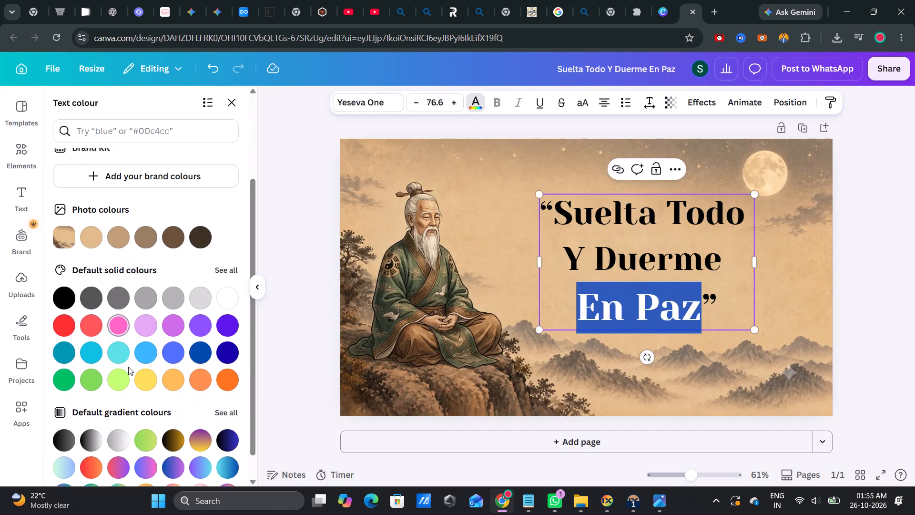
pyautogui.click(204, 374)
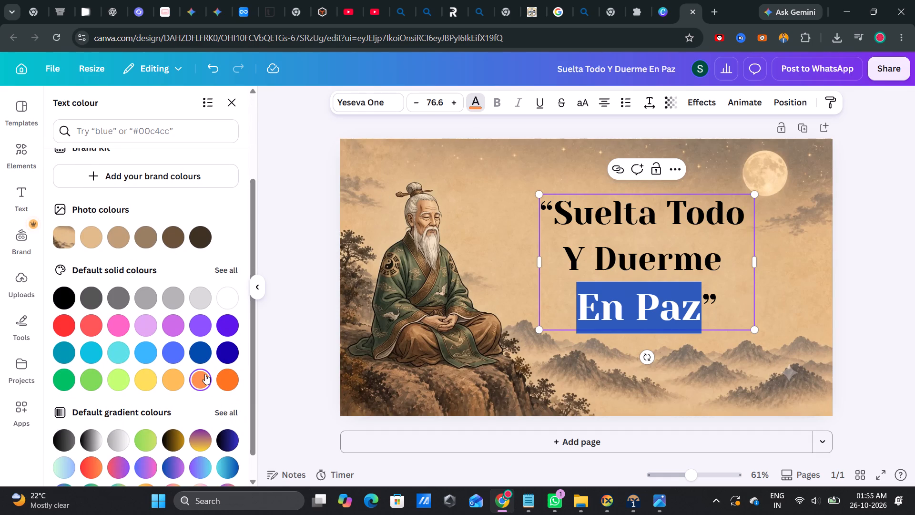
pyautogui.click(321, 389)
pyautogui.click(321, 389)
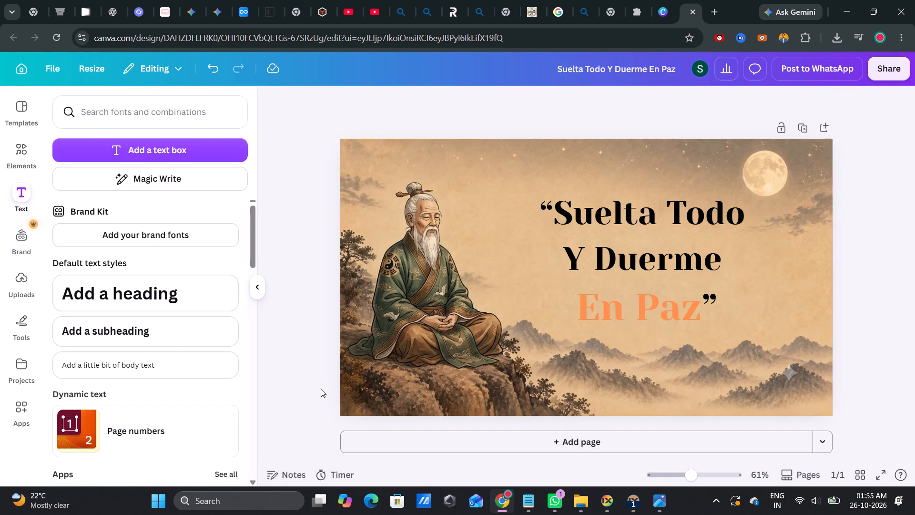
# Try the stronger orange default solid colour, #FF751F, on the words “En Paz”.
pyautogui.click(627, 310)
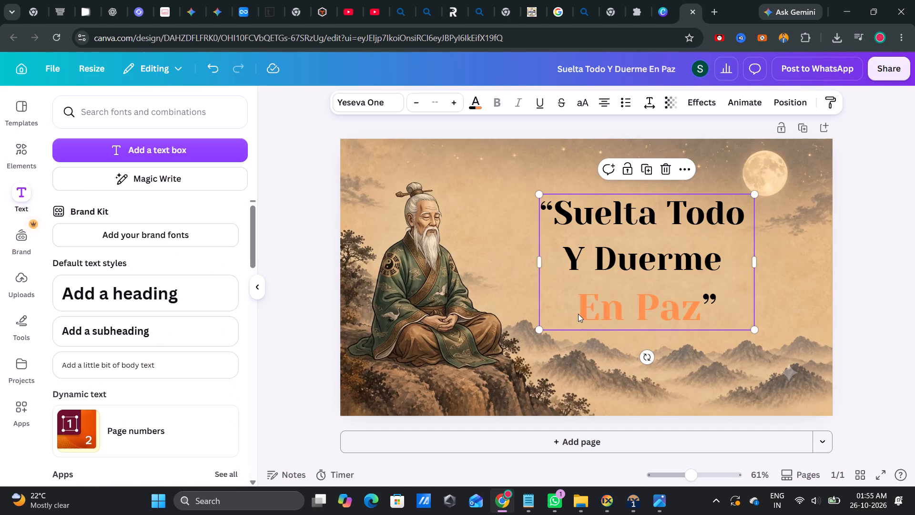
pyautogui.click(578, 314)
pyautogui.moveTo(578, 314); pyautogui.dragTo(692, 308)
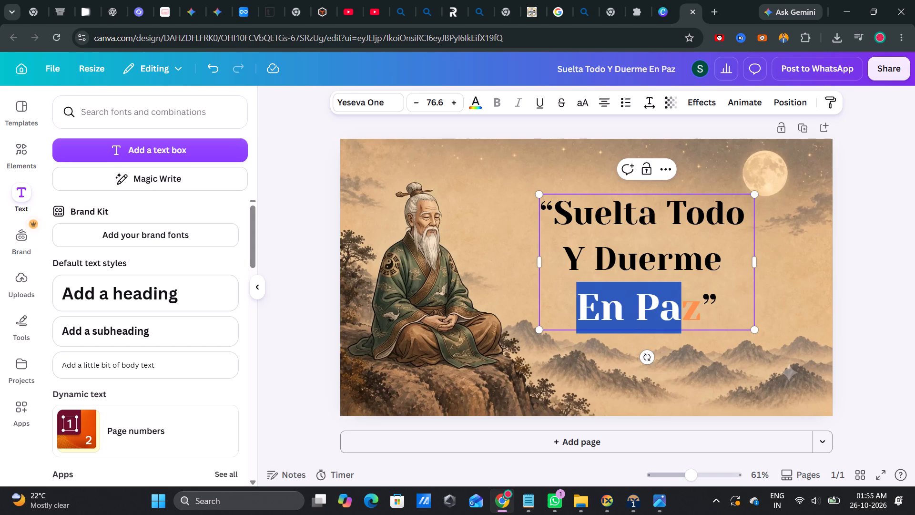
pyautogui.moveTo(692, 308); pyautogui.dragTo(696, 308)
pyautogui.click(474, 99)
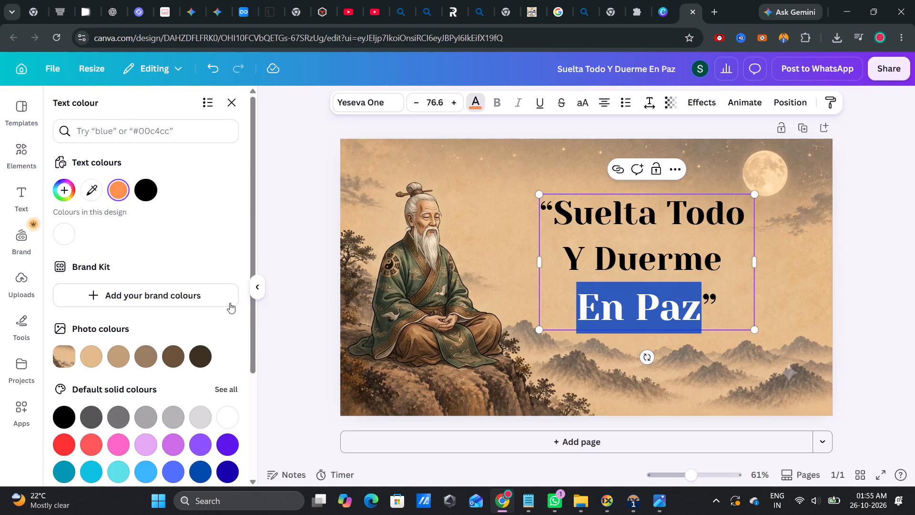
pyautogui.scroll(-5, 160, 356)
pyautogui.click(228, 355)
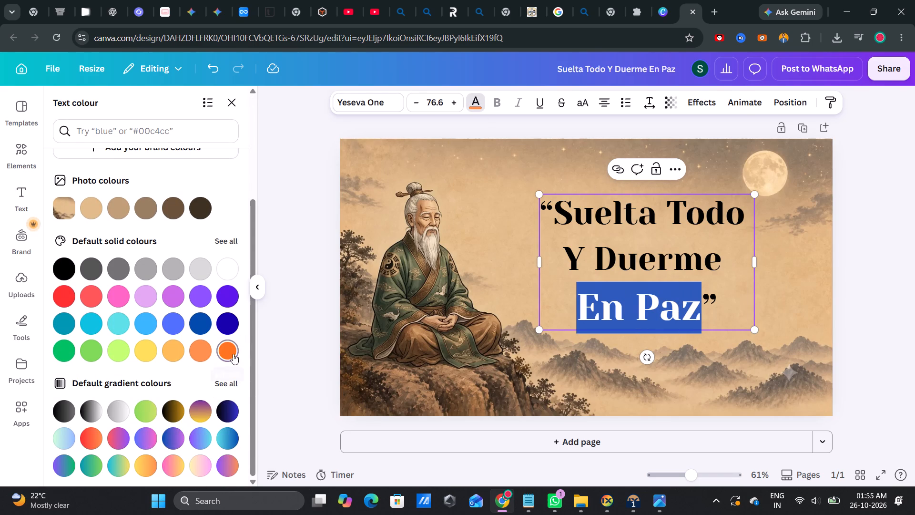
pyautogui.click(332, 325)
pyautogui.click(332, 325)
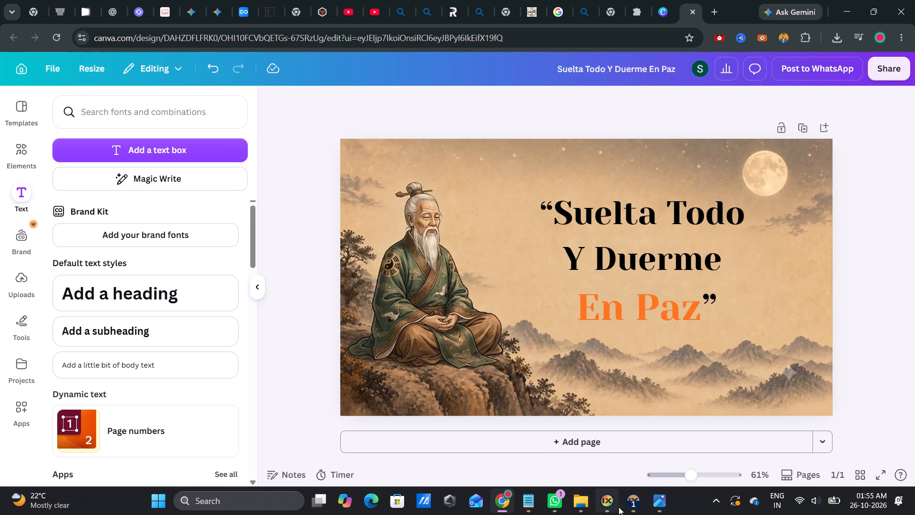
# Compare “En Paz” with the reference thumbnail and look through the available text colours for a closer match.
pyautogui.click(648, 501)
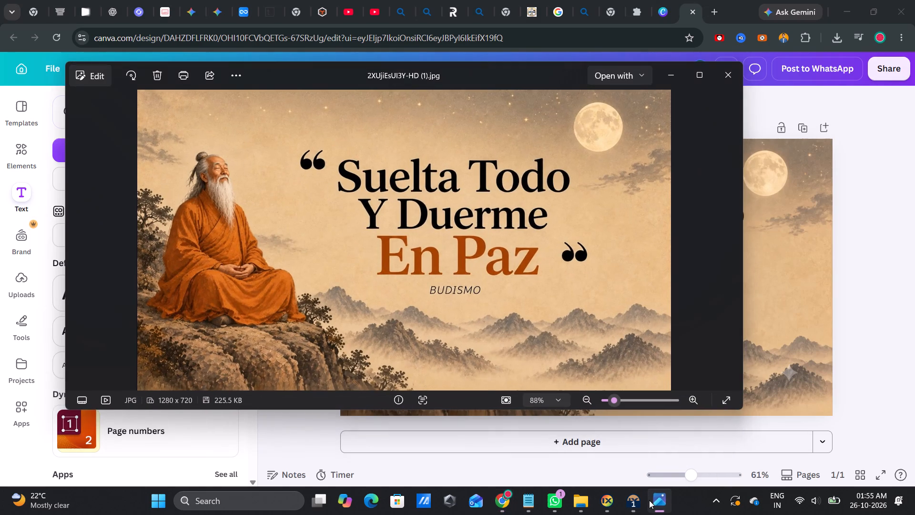
pyautogui.click(668, 78)
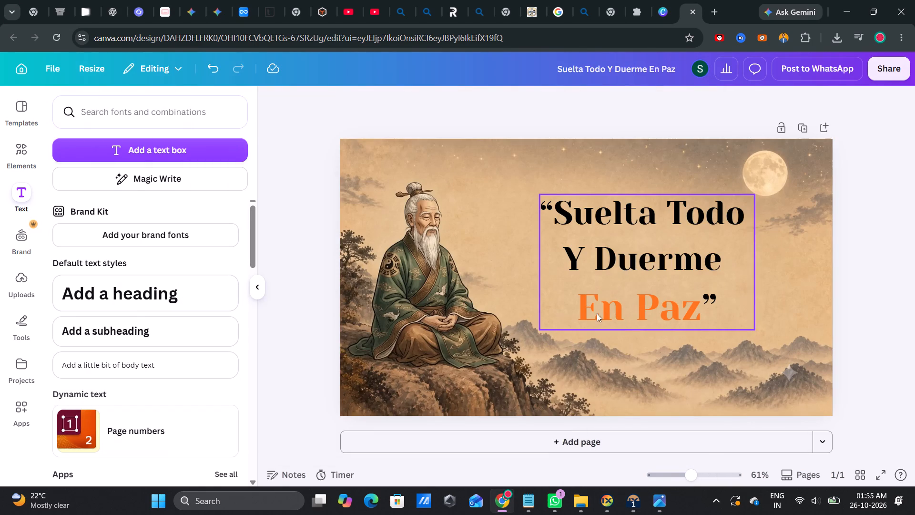
pyautogui.doubleClick(582, 306)
pyautogui.moveTo(583, 306); pyautogui.dragTo(599, 309)
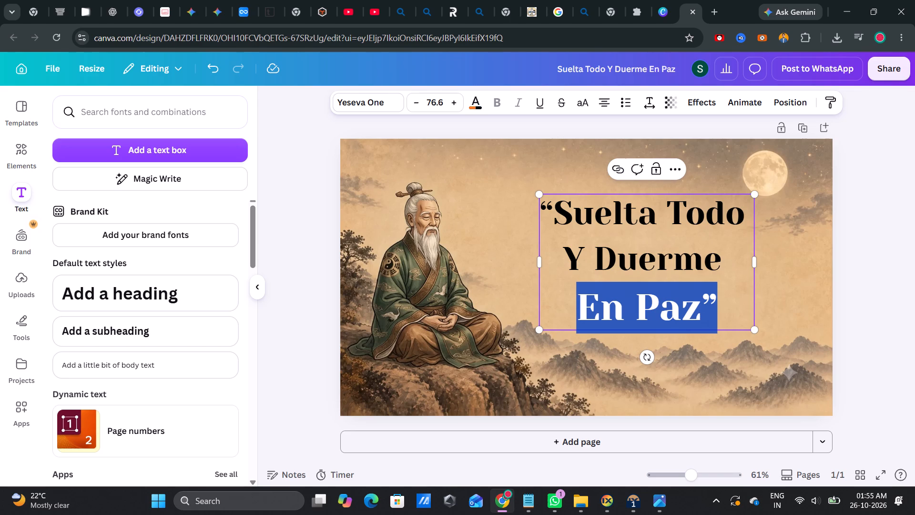
pyautogui.click(599, 310)
pyautogui.moveTo(589, 312); pyautogui.dragTo(651, 314)
pyautogui.click(587, 316)
pyautogui.moveTo(587, 316); pyautogui.dragTo(668, 313)
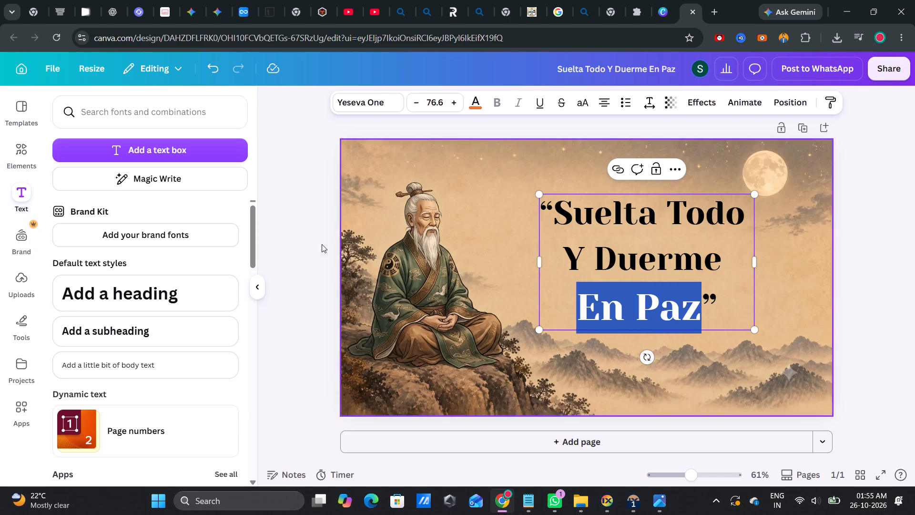
pyautogui.click(471, 106)
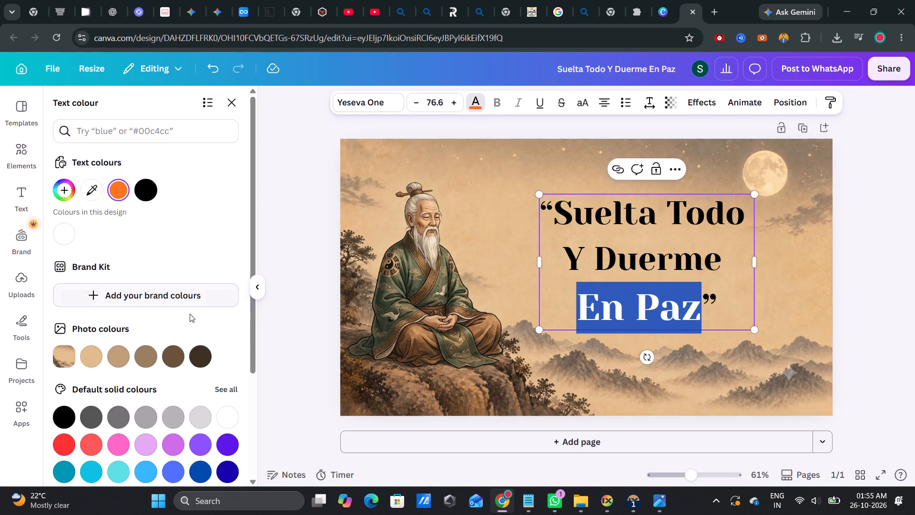
pyautogui.scroll(-4, 184, 320)
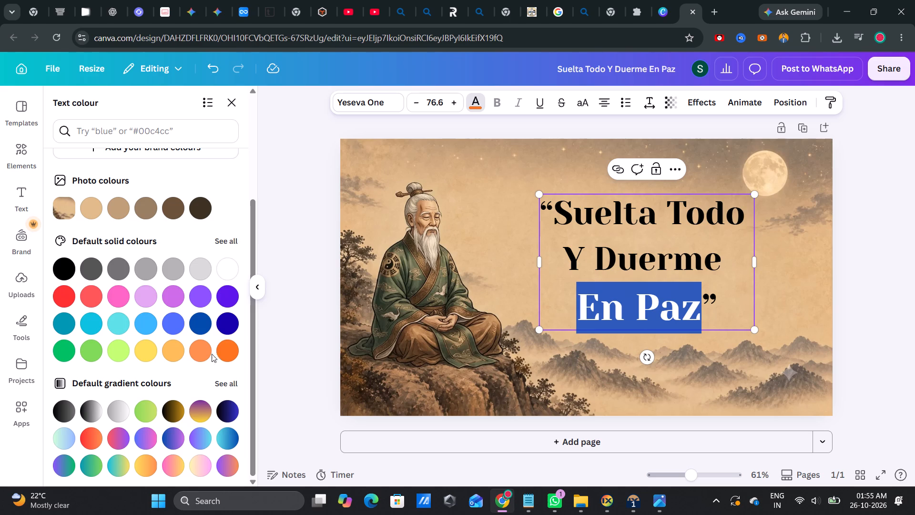
pyautogui.scroll(2, 178, 336)
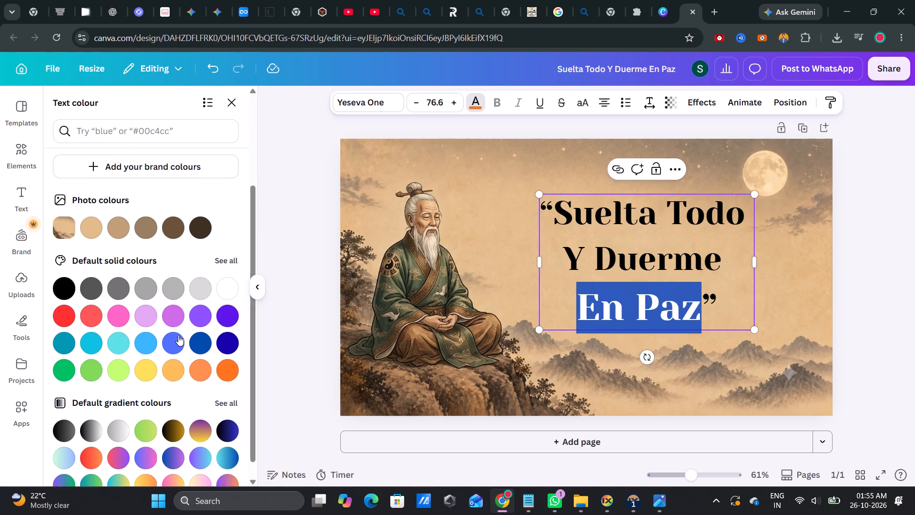
pyautogui.scroll(-1, 205, 361)
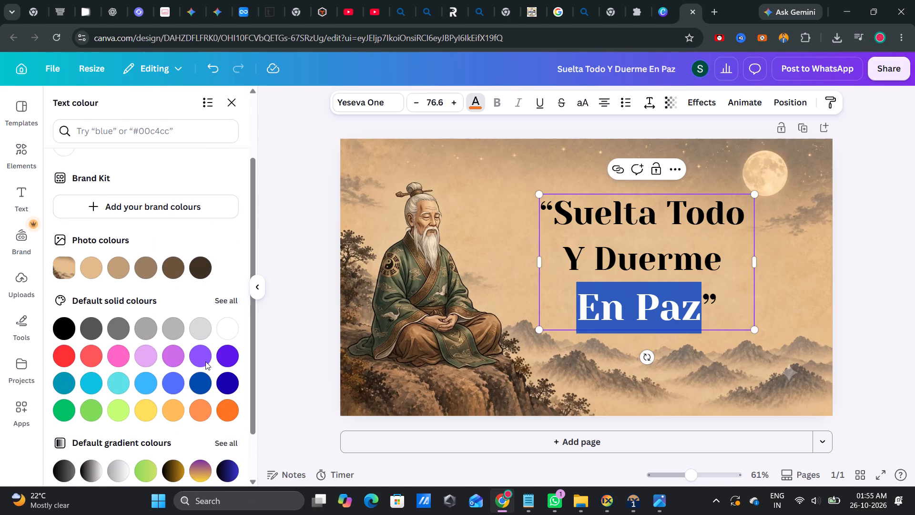
pyautogui.scroll(1, 120, 319)
pyautogui.scroll(-1, 120, 319)
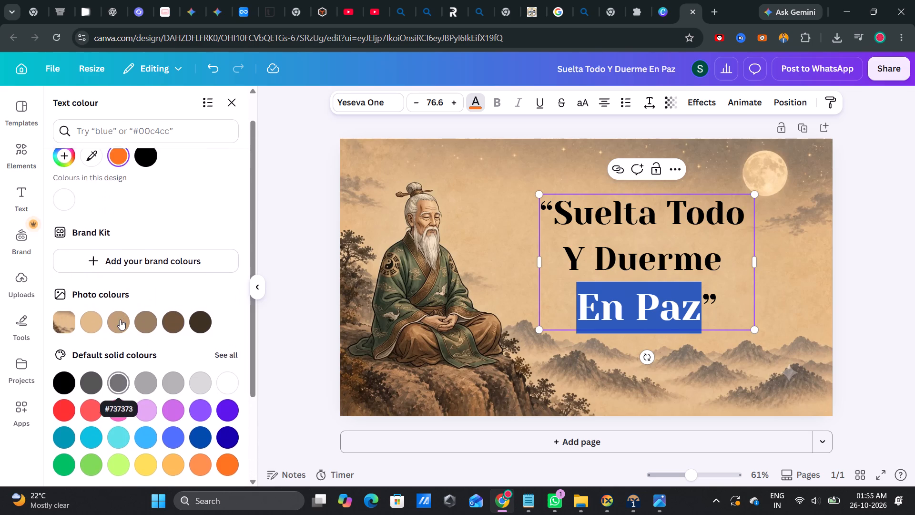
pyautogui.scroll(-2, 120, 319)
pyautogui.scroll(1, 123, 315)
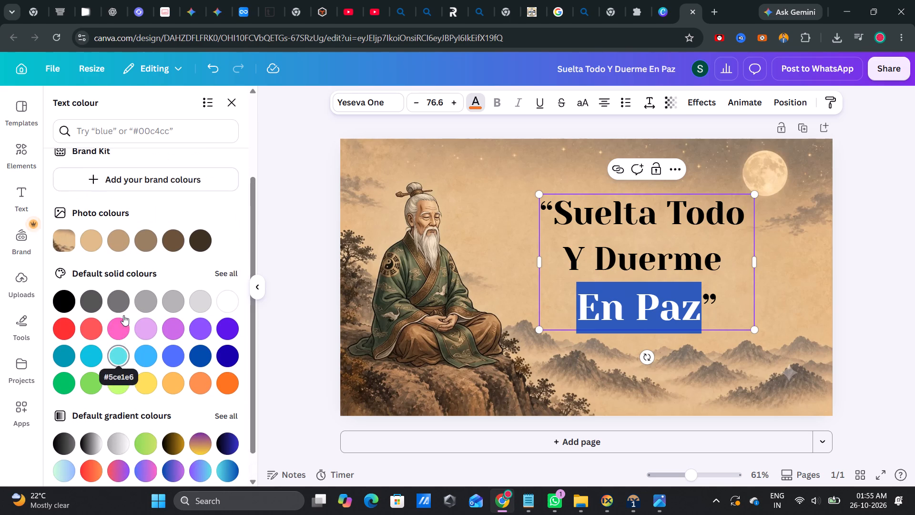
pyautogui.scroll(2, 123, 315)
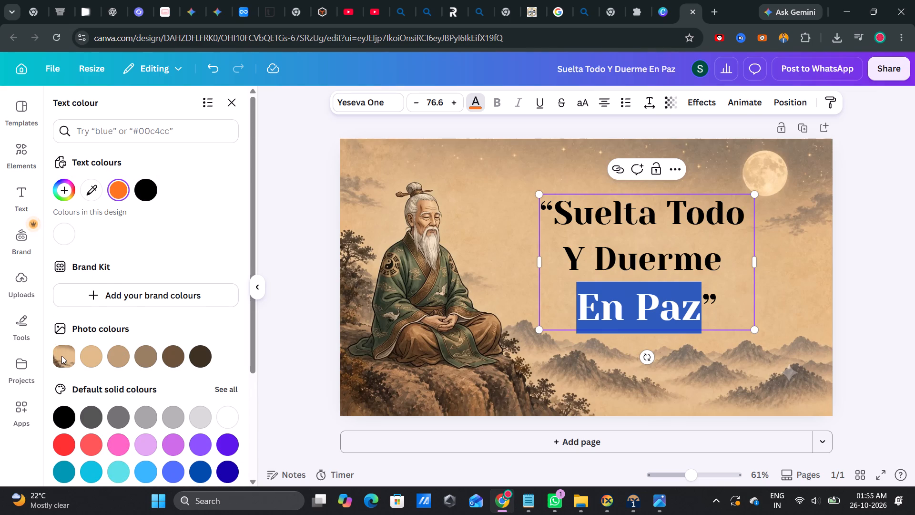
# Give the words “En Paz” the custom dark rust colour #953900.
pyautogui.click(67, 192)
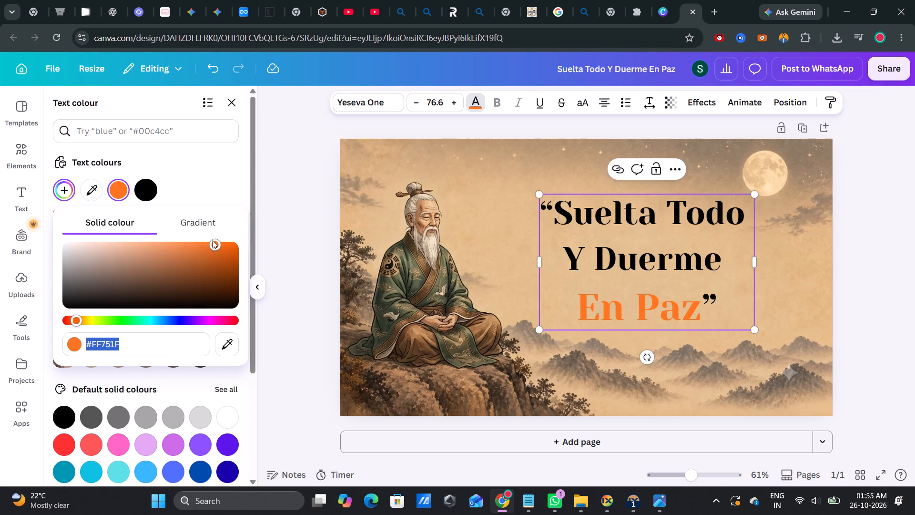
pyautogui.moveTo(213, 240); pyautogui.dragTo(3, 260)
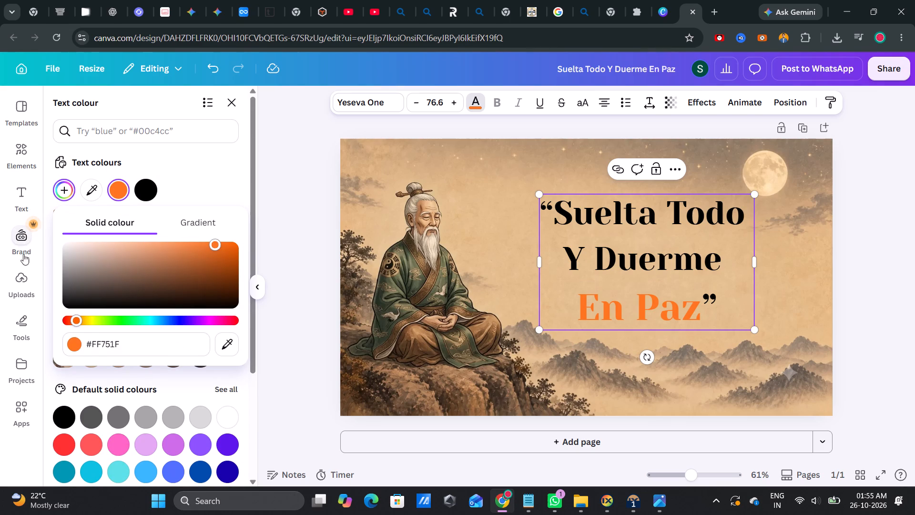
pyautogui.moveTo(212, 242); pyautogui.dragTo(167, 250)
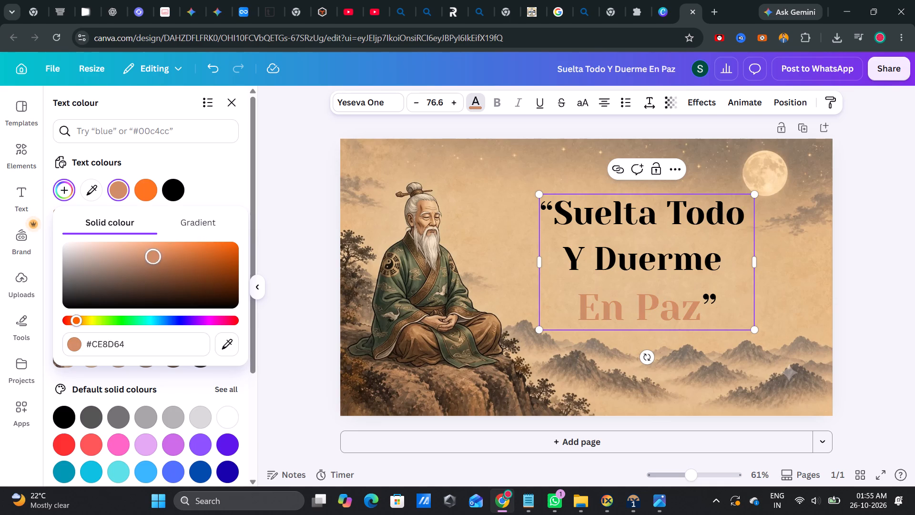
pyautogui.moveTo(167, 250); pyautogui.dragTo(264, 278)
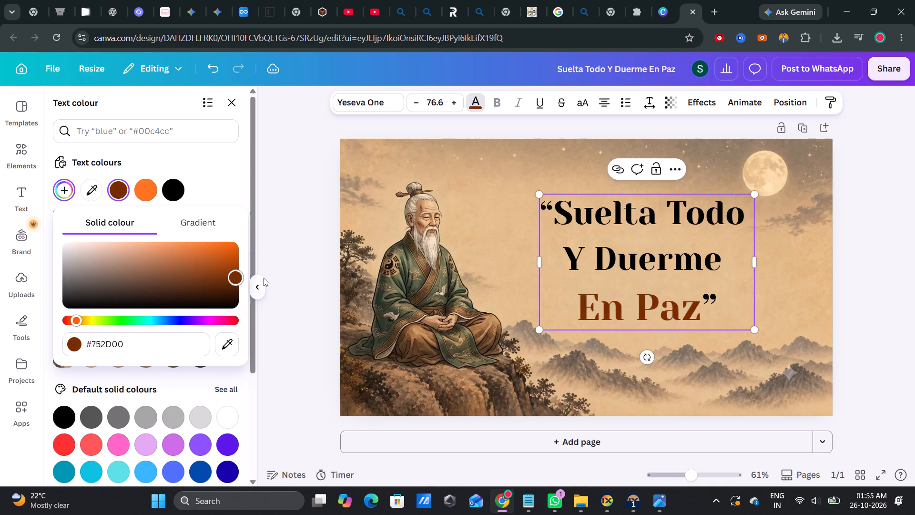
pyautogui.moveTo(264, 278); pyautogui.dragTo(272, 238)
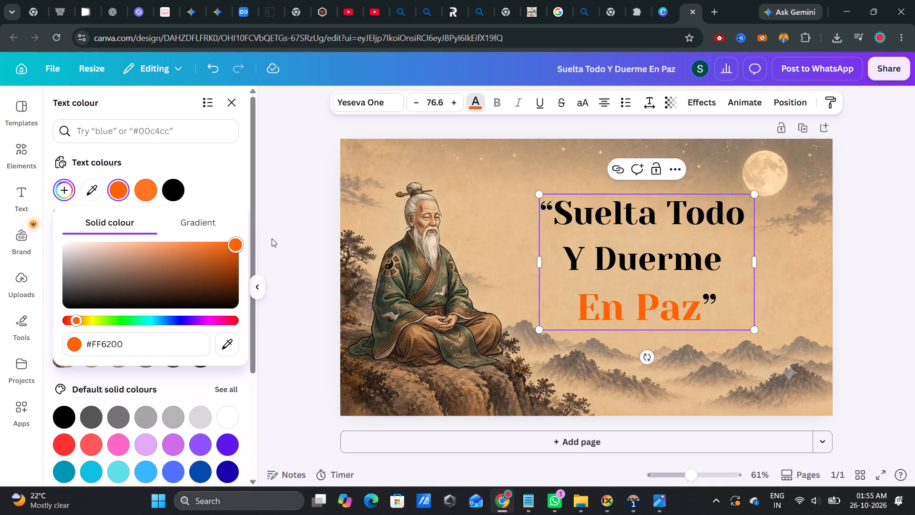
pyautogui.moveTo(272, 238); pyautogui.dragTo(278, 269)
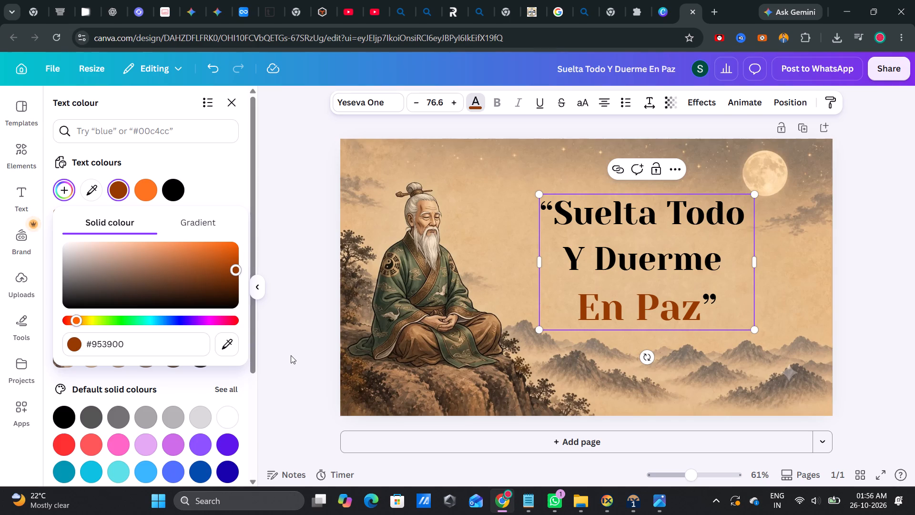
pyautogui.click(291, 355)
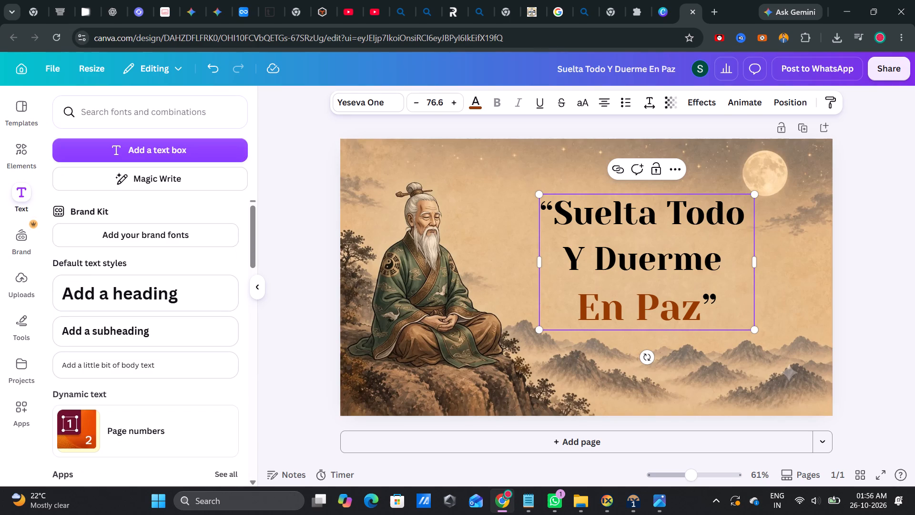
# Reduce the line spacing of the whole quoted phrase to about 1.07.
pyautogui.moveTo(716, 309); pyautogui.dragTo(542, 219)
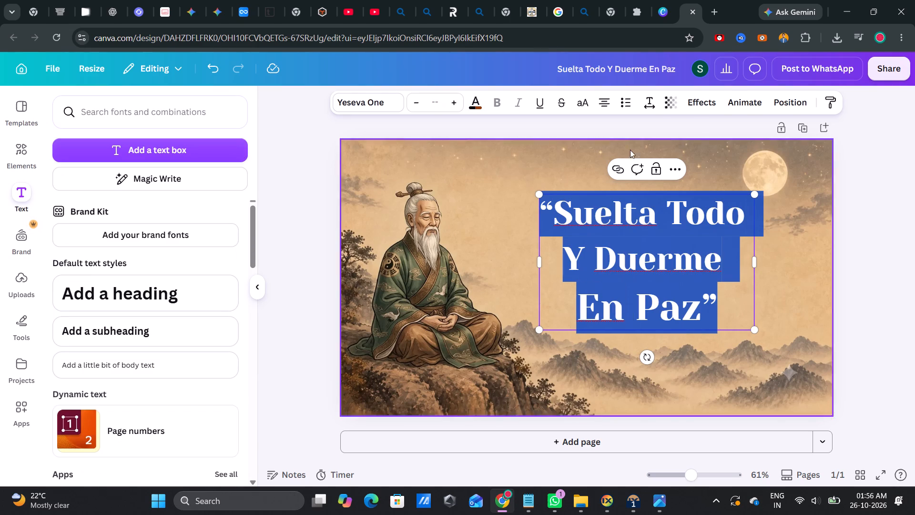
pyautogui.click(652, 103)
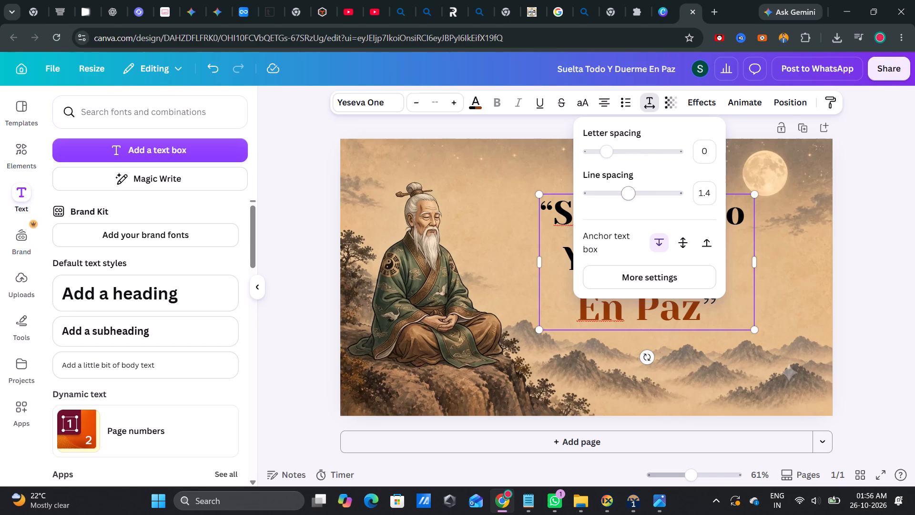
pyautogui.moveTo(630, 200); pyautogui.dragTo(613, 212)
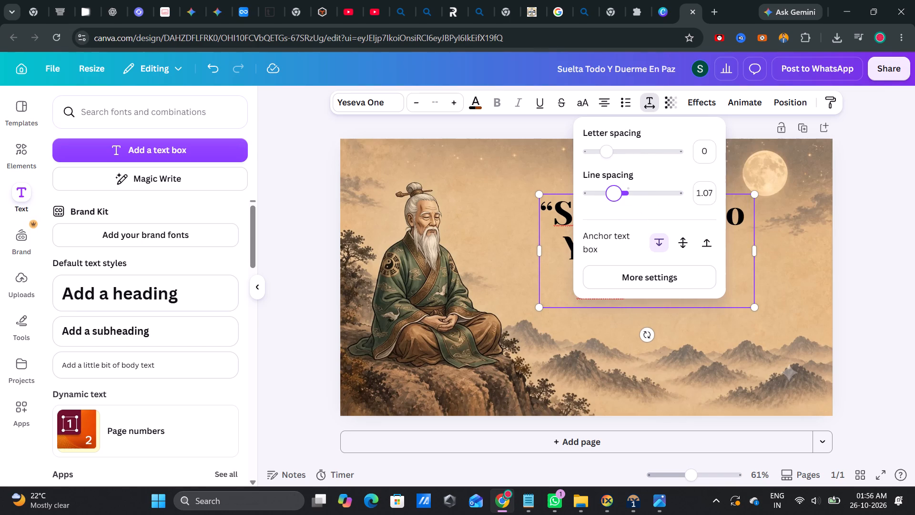
# Enlarge the quoted phrase slightly by scaling its text box and reposition it in the sky between the sage and the moon.
pyautogui.click(861, 176)
pyautogui.click(779, 282)
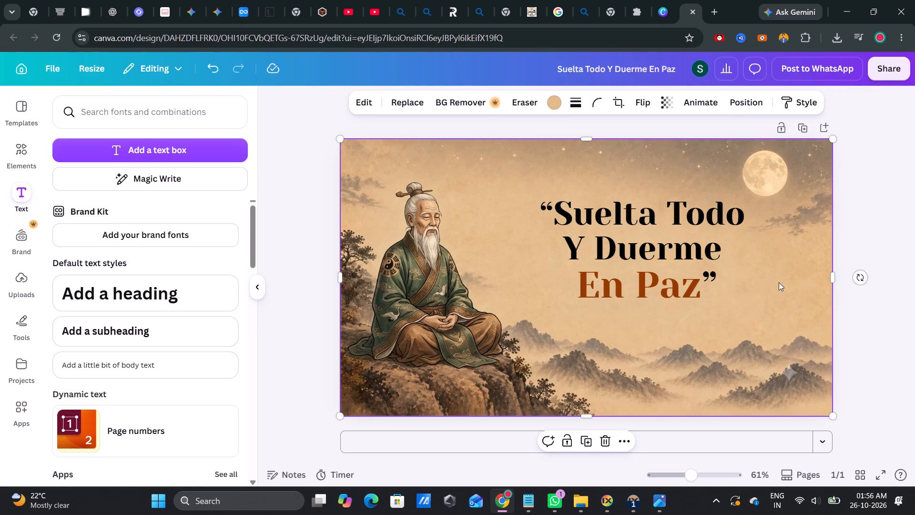
pyautogui.click(694, 267)
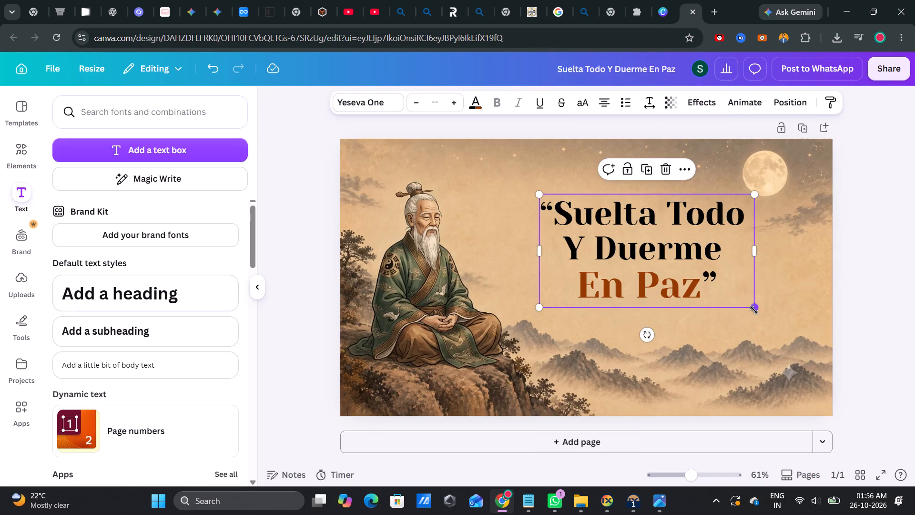
pyautogui.moveTo(754, 309); pyautogui.dragTo(777, 323)
pyautogui.moveTo(738, 281); pyautogui.dragTo(719, 279)
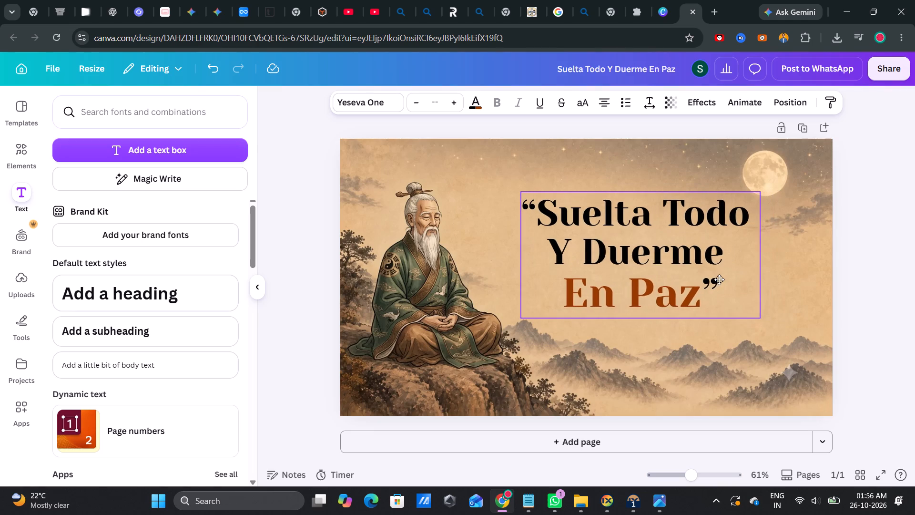
pyautogui.moveTo(719, 279); pyautogui.dragTo(719, 281)
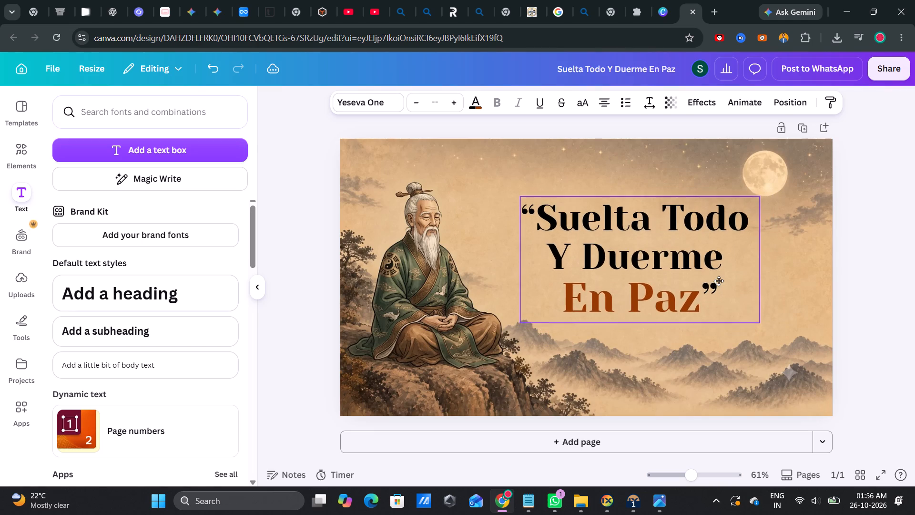
pyautogui.moveTo(719, 281); pyautogui.dragTo(720, 282)
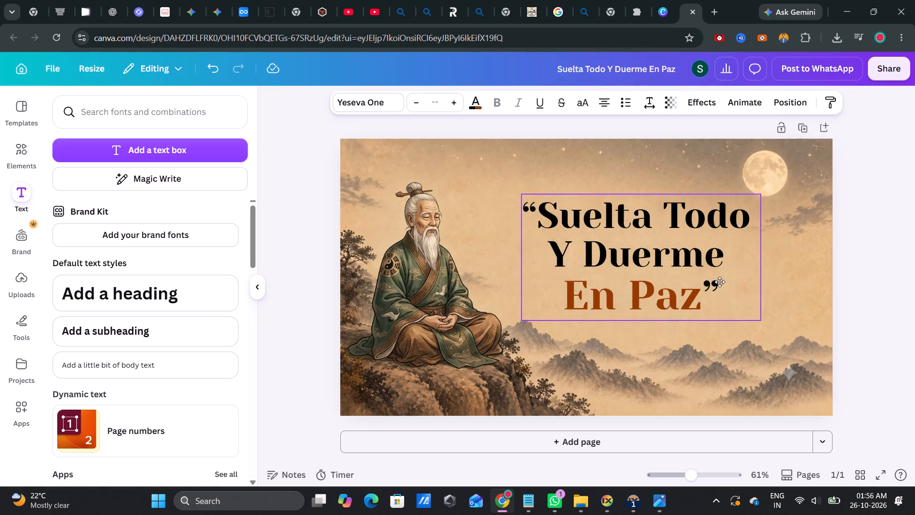
pyautogui.moveTo(720, 282); pyautogui.dragTo(719, 270)
pyautogui.click(880, 241)
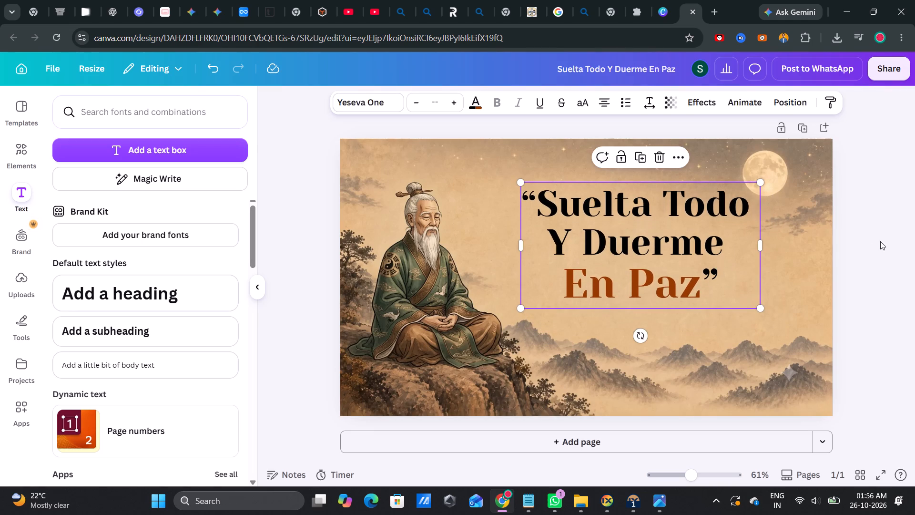
# Compare the design with the reference thumbnail and enlarge the whole quoted phrase by four font-size increments.
pyautogui.click(658, 509)
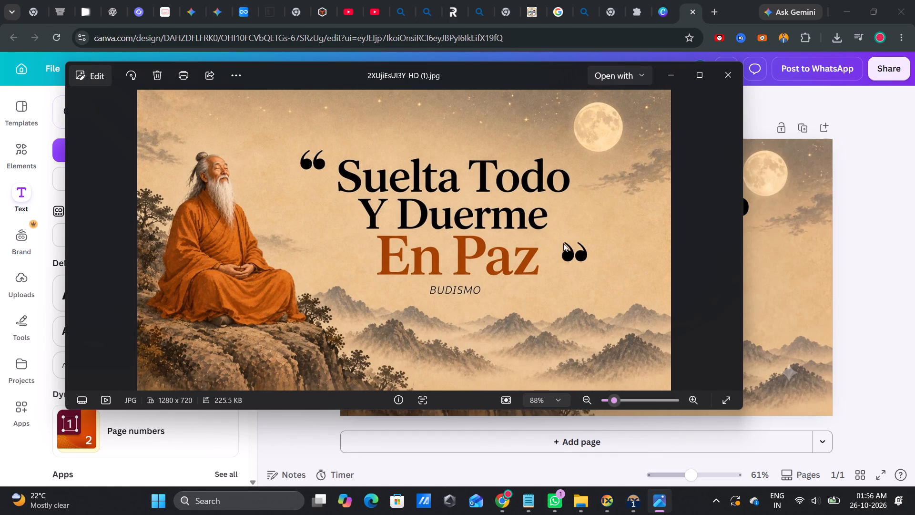
pyautogui.click(674, 70)
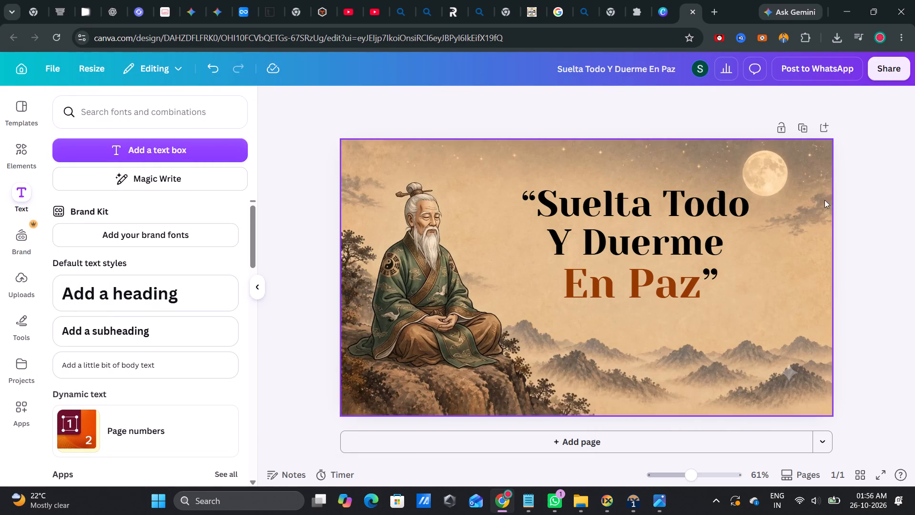
pyautogui.click(664, 503)
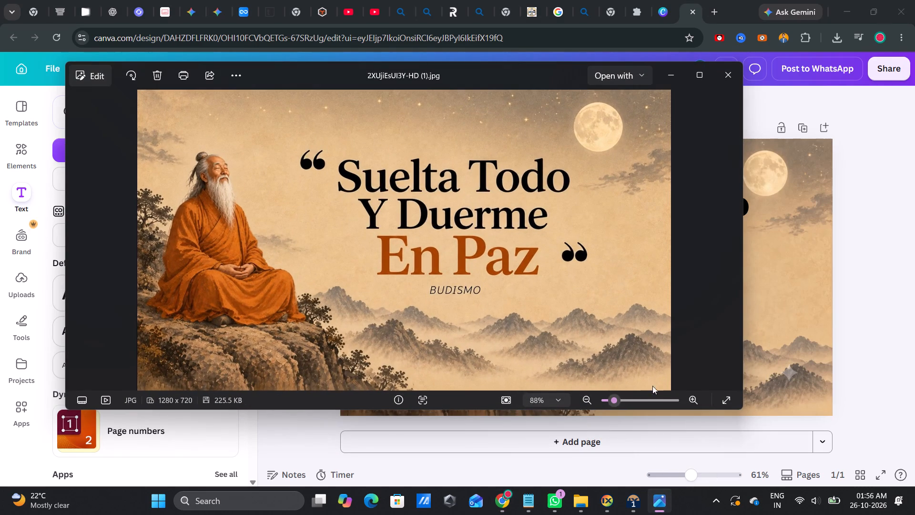
pyautogui.click(674, 73)
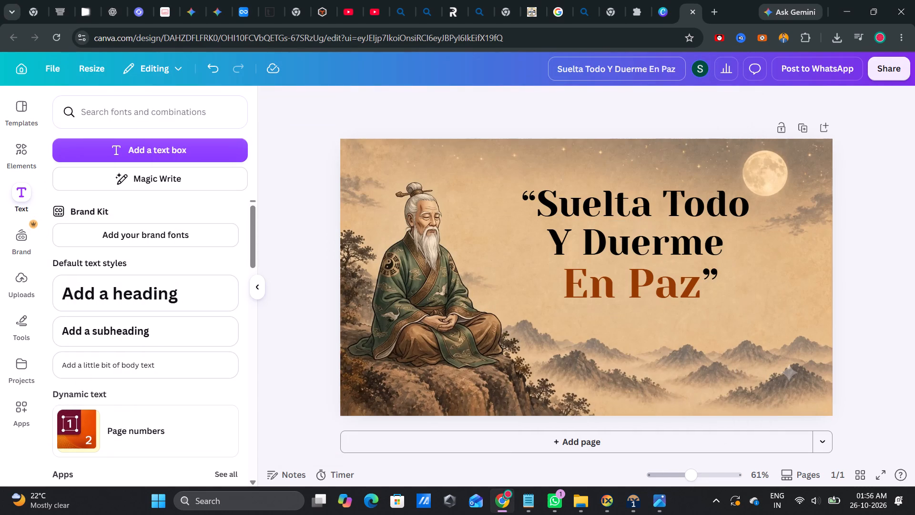
pyautogui.click(685, 262)
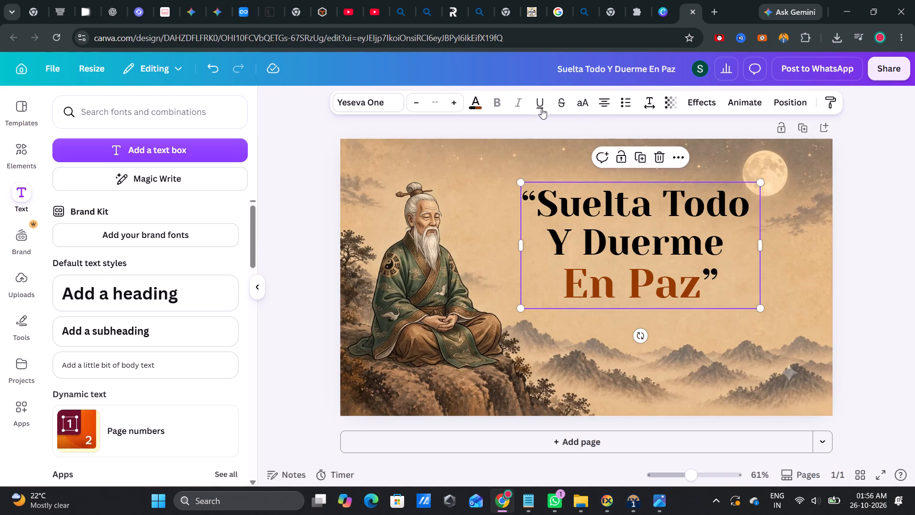
pyautogui.click(457, 103)
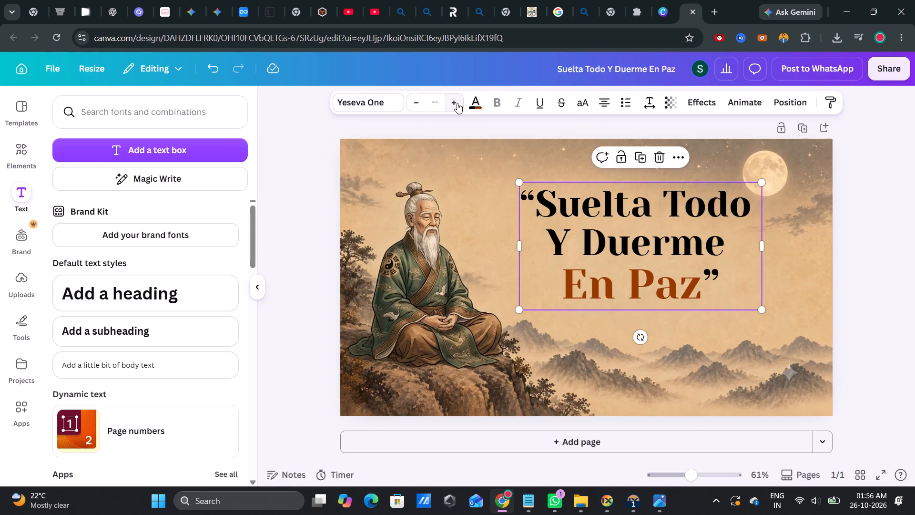
pyautogui.click(457, 103)
pyautogui.click(457, 103)
pyautogui.click(457, 103)
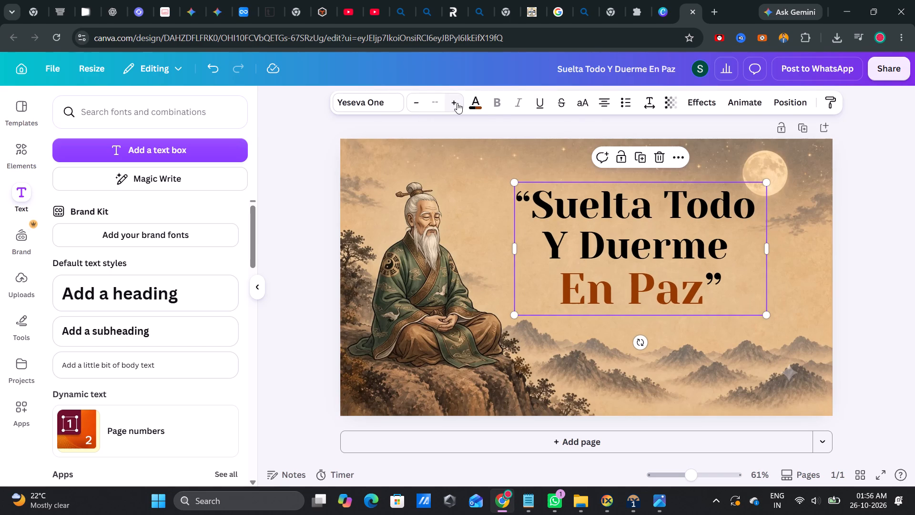
pyautogui.click(866, 224)
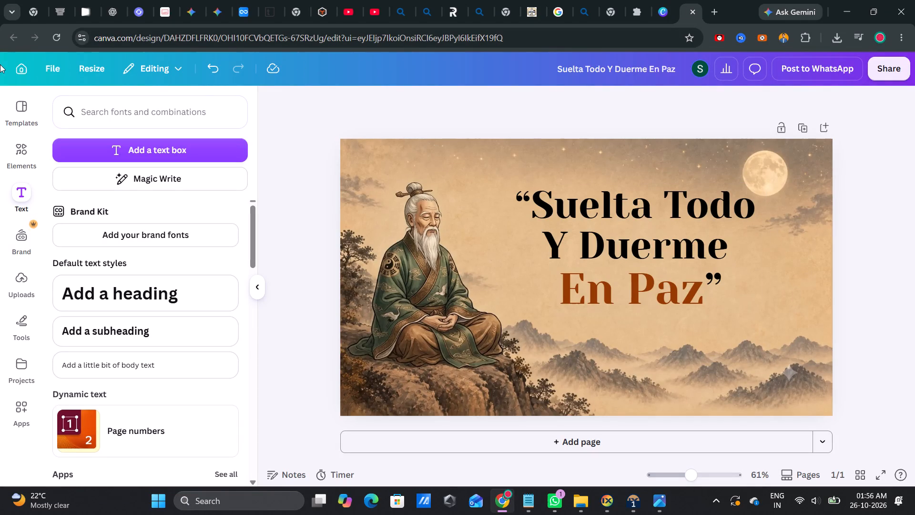
# Download the finished thumbnail design as a PNG at size 1 and high quality.
pyautogui.click(52, 63)
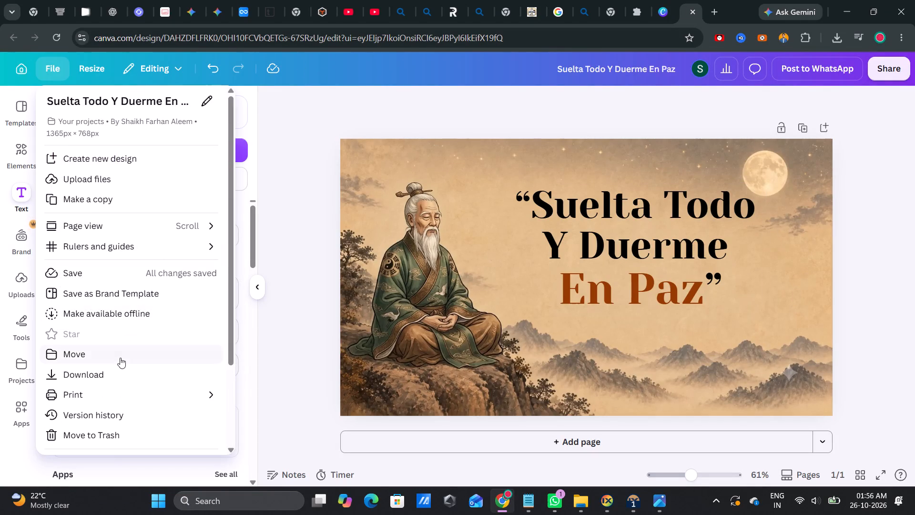
pyautogui.click(116, 375)
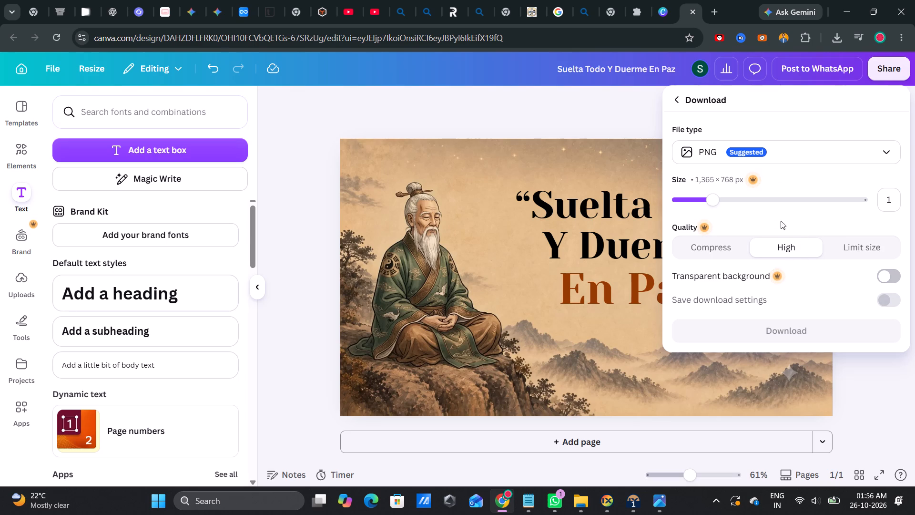
pyautogui.click(788, 331)
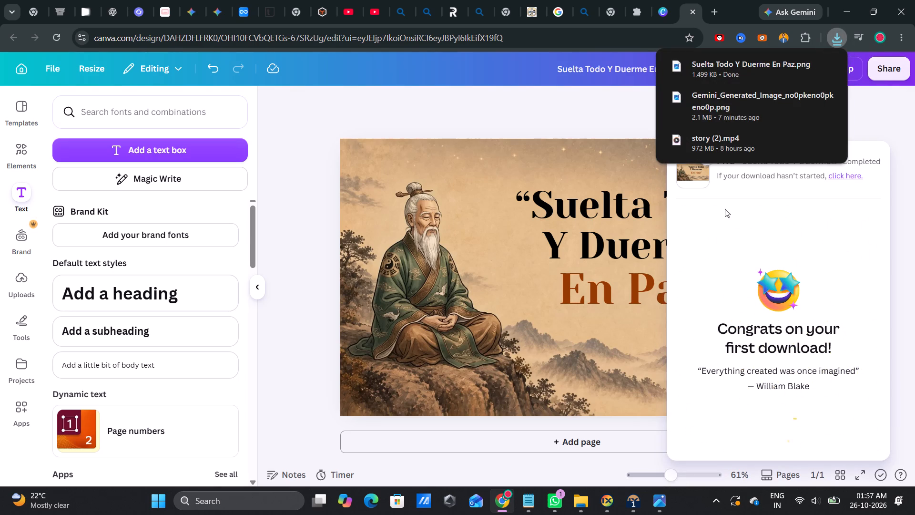
# Switch to the YouTube Studio upload and set the downloaded image “Suelta Todo Y Duerme En Paz” as the video's thumbnail.
pyautogui.click(628, 514)
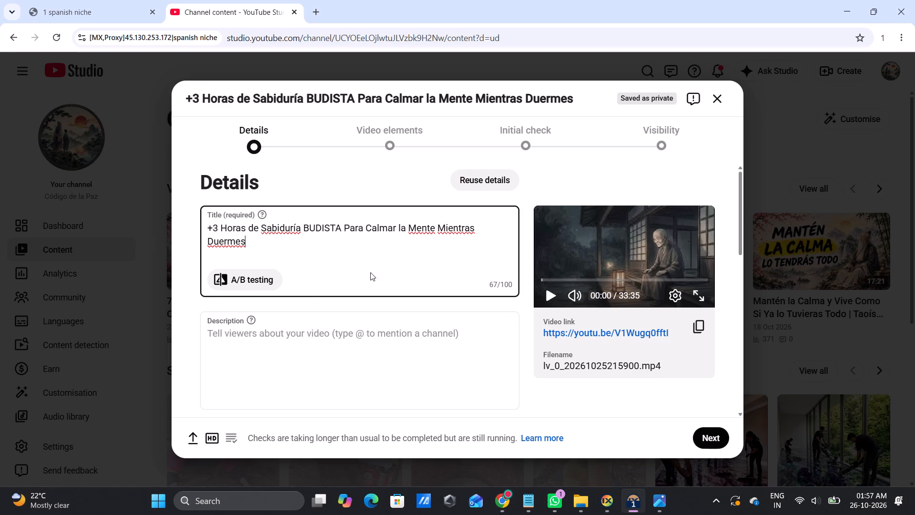
pyautogui.scroll(-2, 271, 326)
pyautogui.click(238, 367)
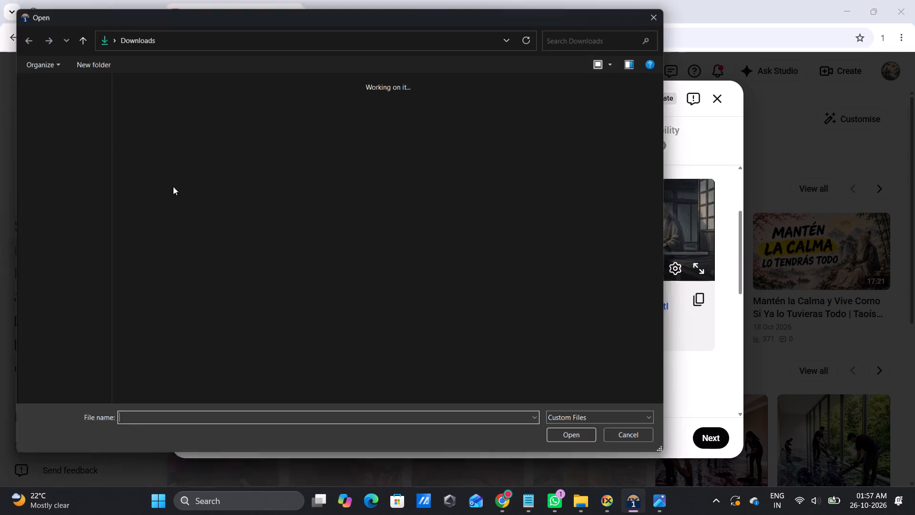
pyautogui.doubleClick(261, 158)
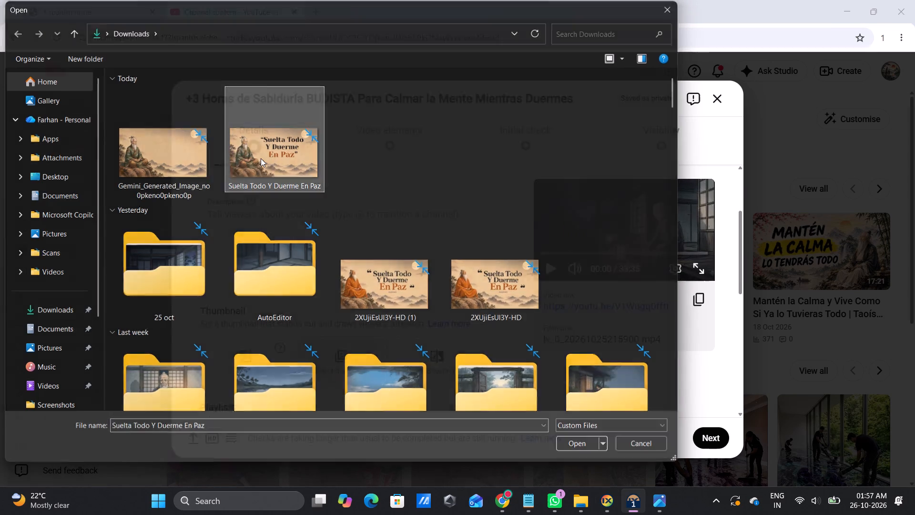
# Review the video's Details form, including the title, empty description, thumbnail upload and preview.
pyautogui.scroll(-2, 463, 337)
pyautogui.scroll(2, 461, 340)
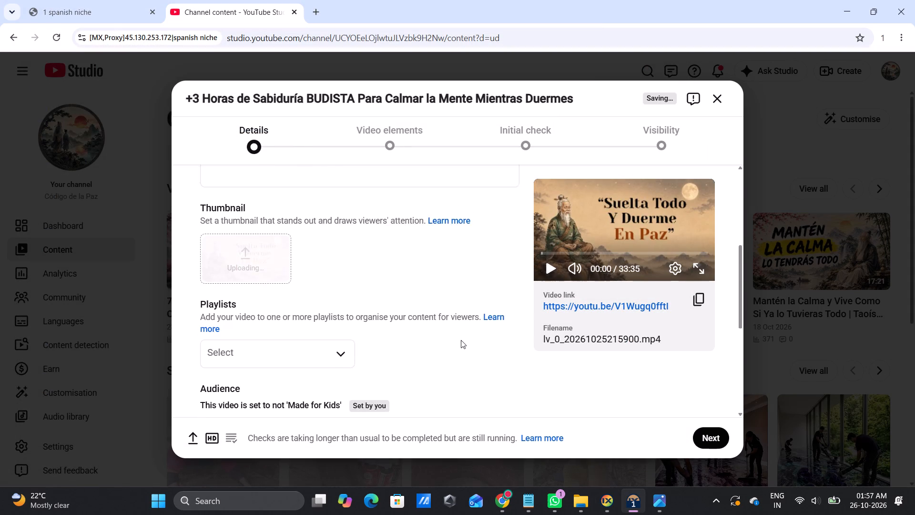
pyautogui.scroll(10, 461, 340)
pyautogui.scroll(5, 461, 242)
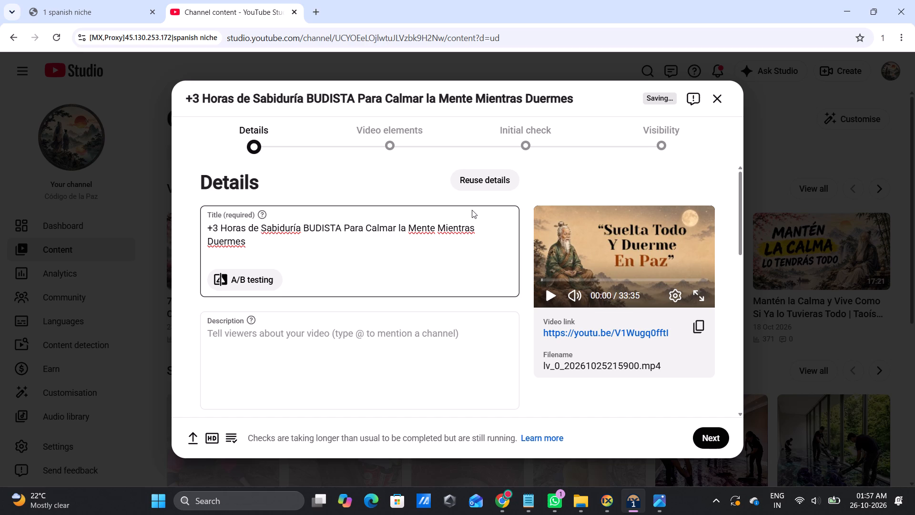
pyautogui.scroll(9, 472, 209)
pyautogui.scroll(5, 556, 164)
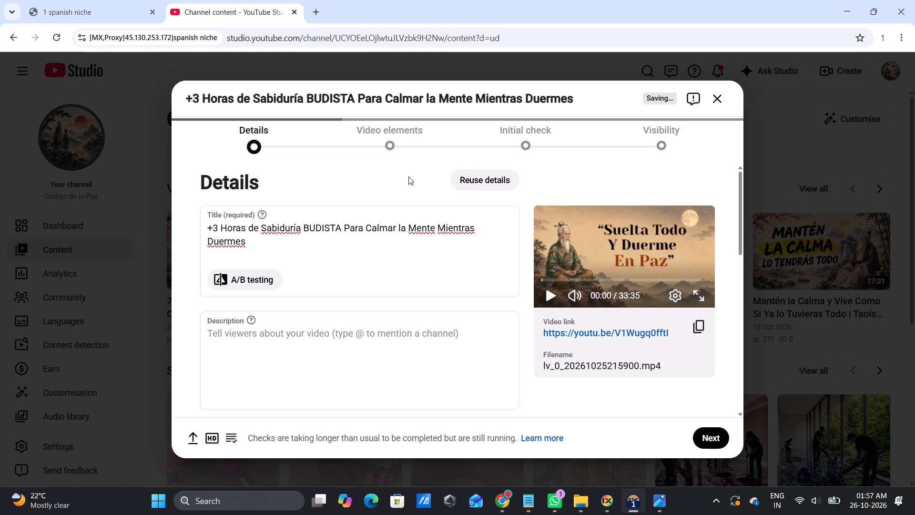
pyautogui.scroll(-2, 369, 325)
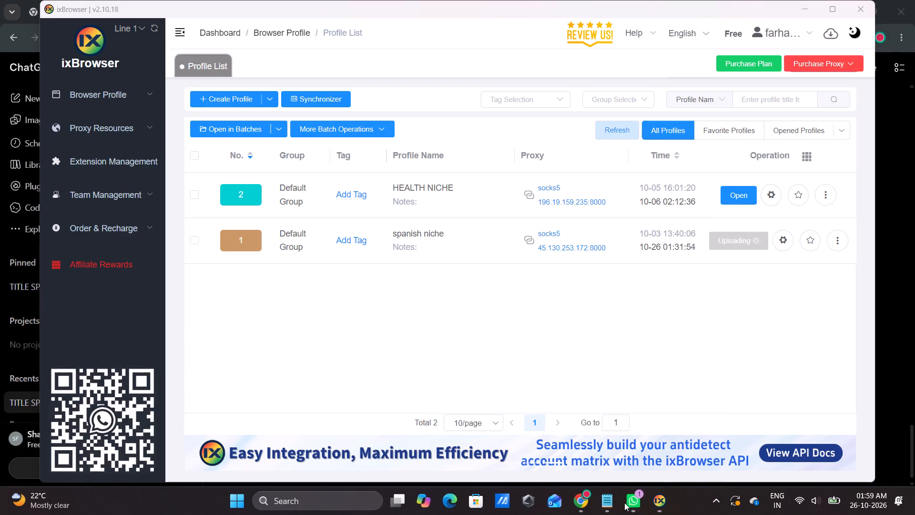
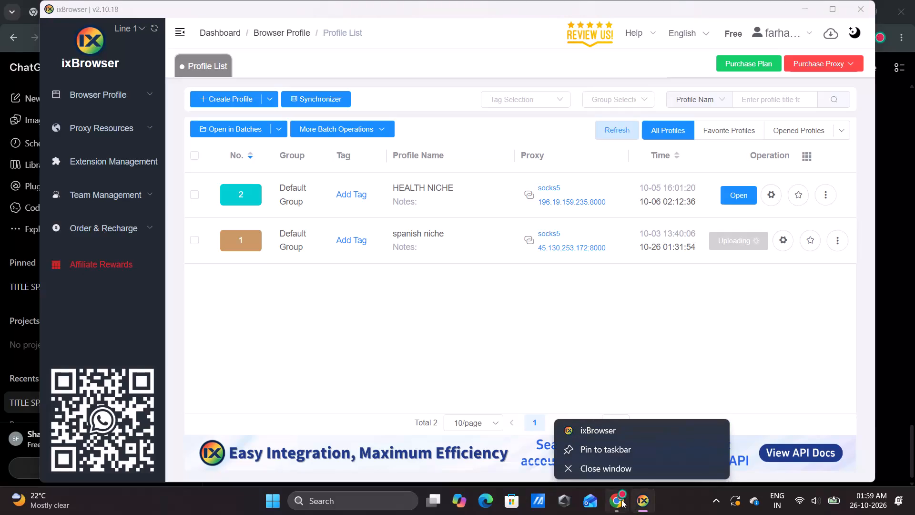
# Close the Chrome window containing the ChatGPT conversation, leaving ixBrowser open.
pyautogui.rightClick(621, 500)
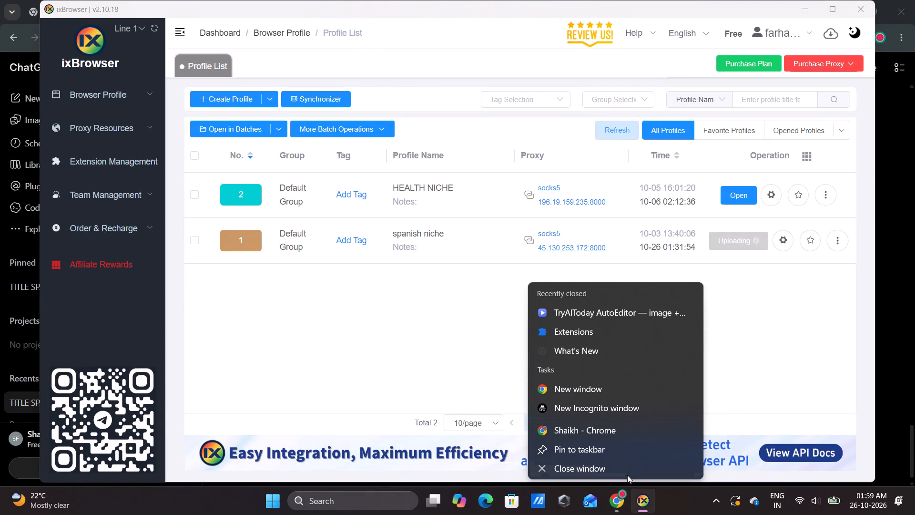
pyautogui.click(633, 466)
pyautogui.rightClick(615, 512)
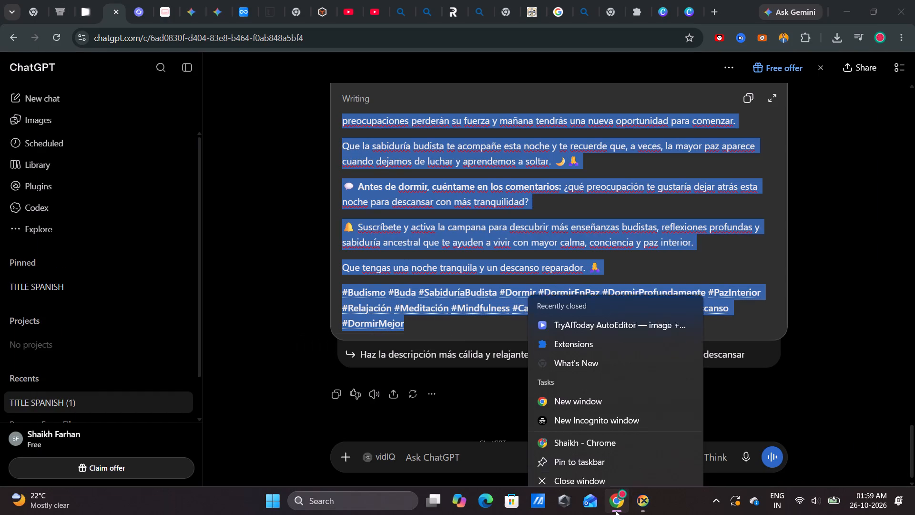
pyautogui.click(630, 465)
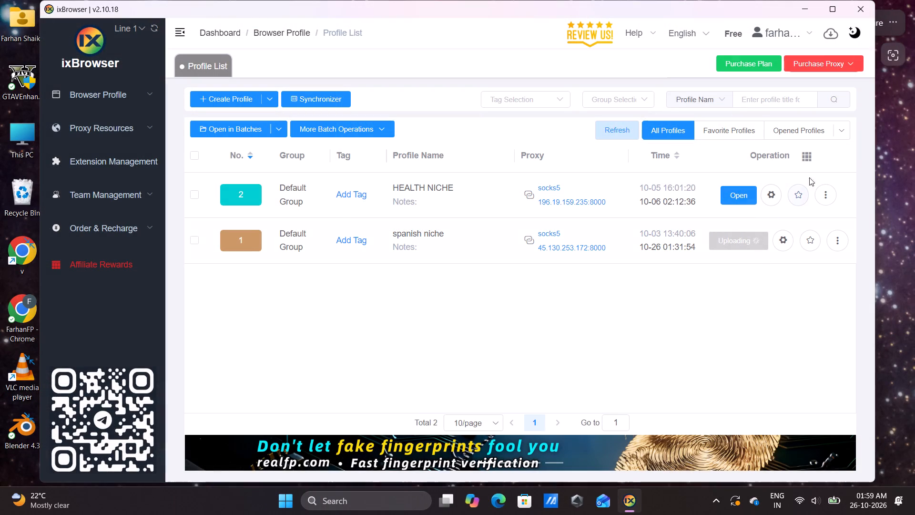
# Show the hidden background app icons in the Windows system tray.
pyautogui.click(720, 496)
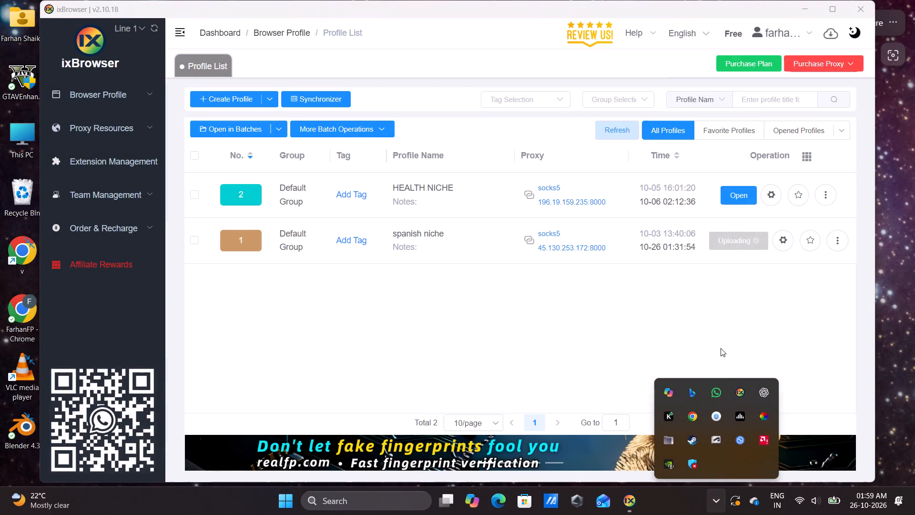
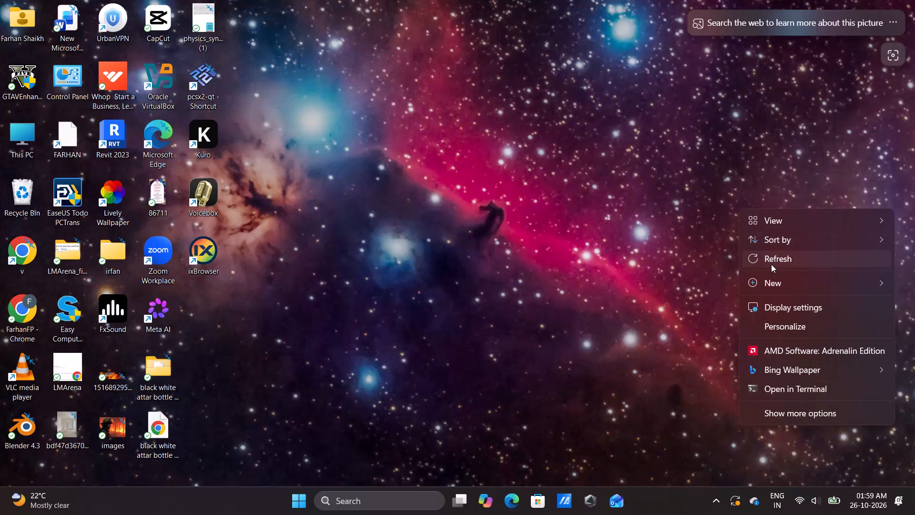
# Refresh the desktop.
pyautogui.click(771, 264)
# Shut down the computer with the plain Shut down option, without installing the pending update.
pyautogui.click(297, 506)
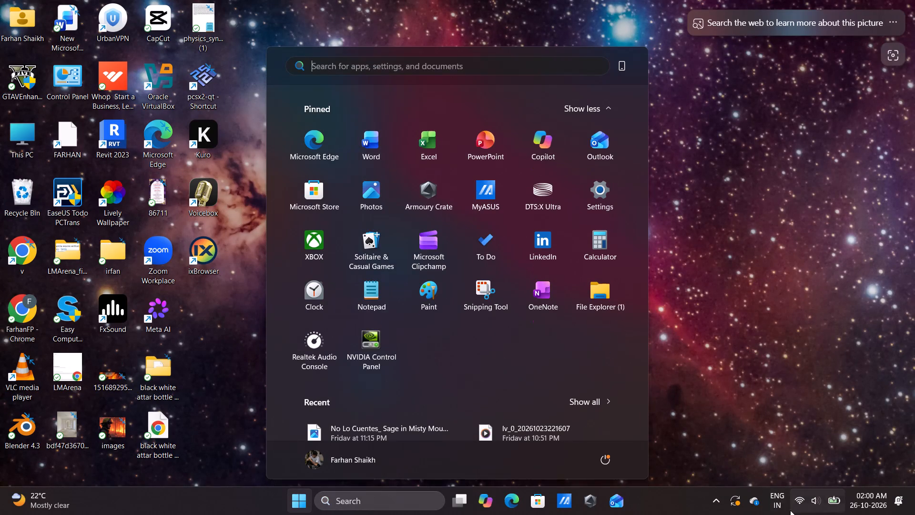
pyautogui.click(614, 456)
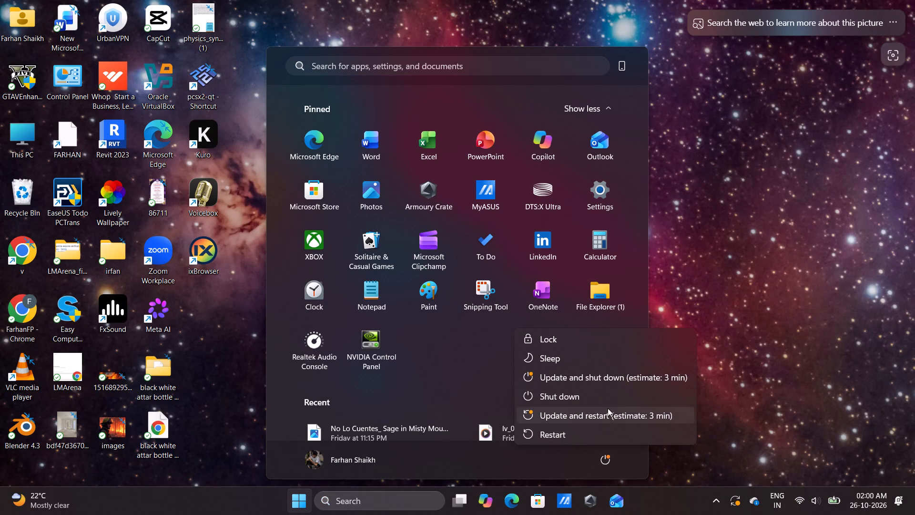
pyautogui.click(611, 395)
pyautogui.click(809, 500)
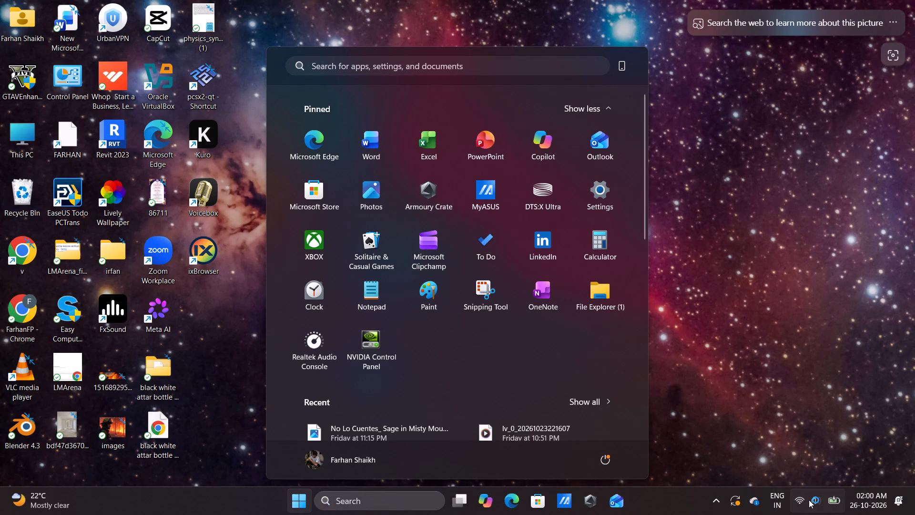